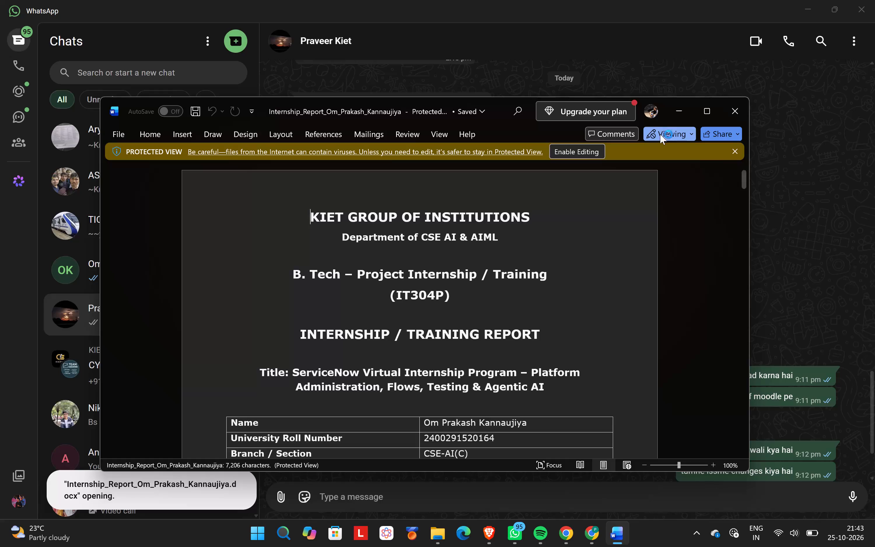
Maximize the document window and read through the internship report from the cover page to the certification and signature section.
{"action": "left_click", "coordinate": [705, 109]}
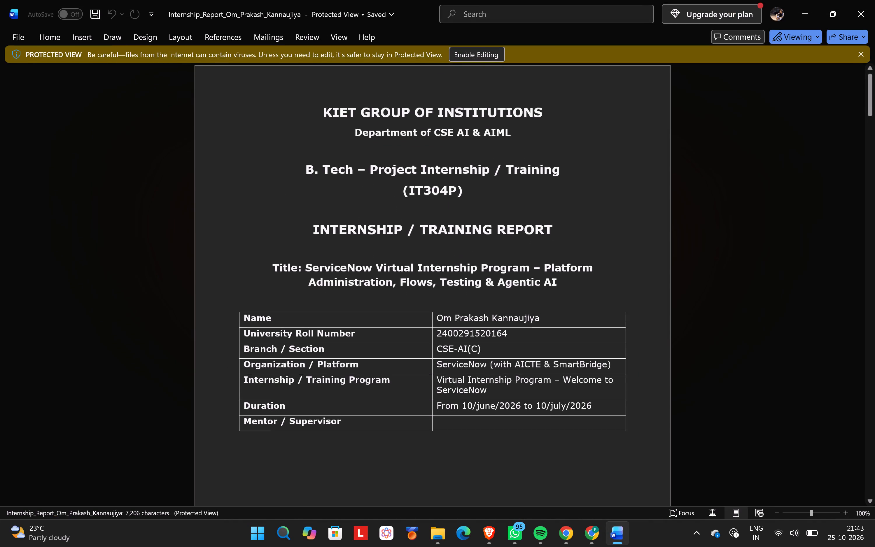
{"action": "scroll", "coordinate": [566, 289], "scroll_direction": "down", "scroll_amount": 4}
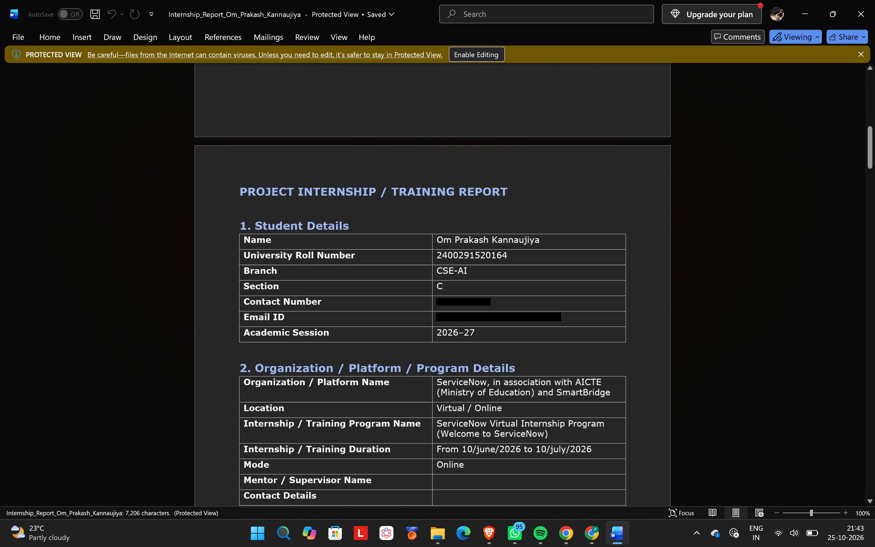
{"action": "scroll", "coordinate": [566, 289], "scroll_direction": "down", "scroll_amount": 2}
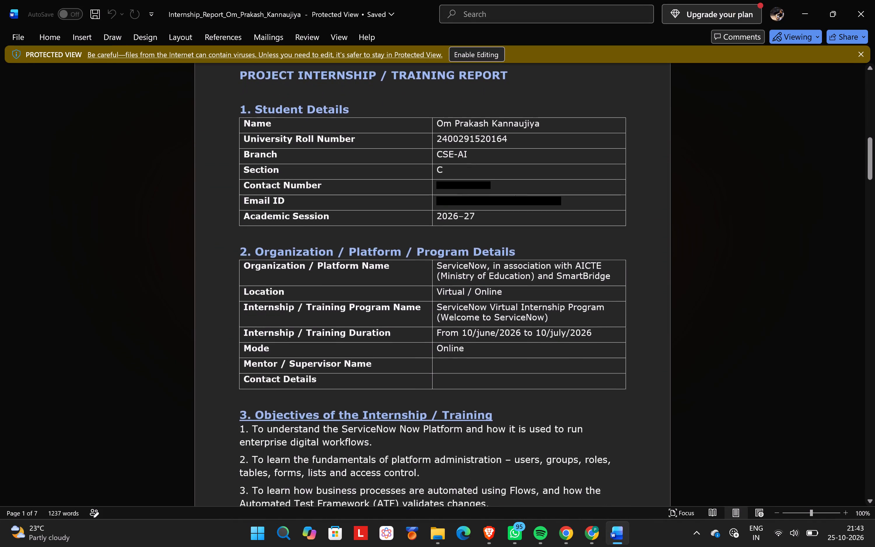
{"action": "scroll", "coordinate": [566, 289], "scroll_direction": "down", "scroll_amount": 2}
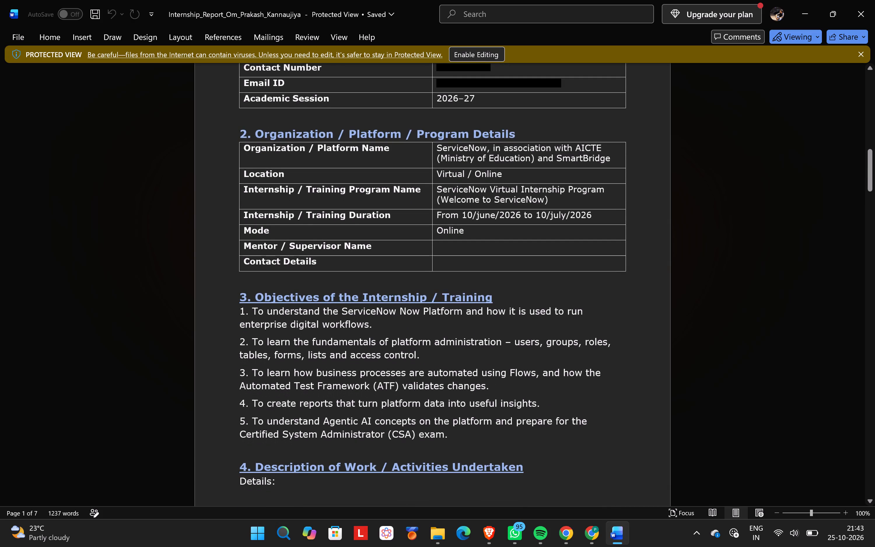
{"action": "scroll", "coordinate": [566, 289], "scroll_direction": "down", "scroll_amount": 4}
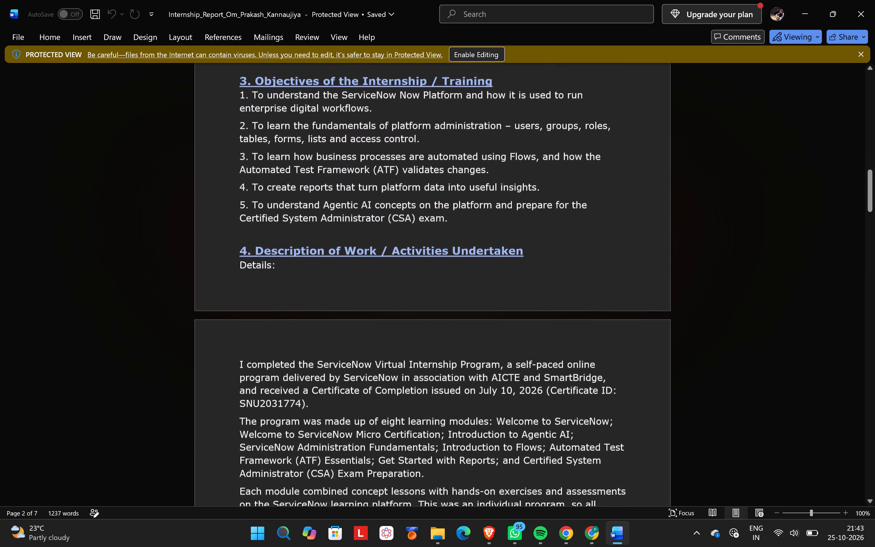
{"action": "scroll", "coordinate": [566, 289], "scroll_direction": "down", "scroll_amount": 1}
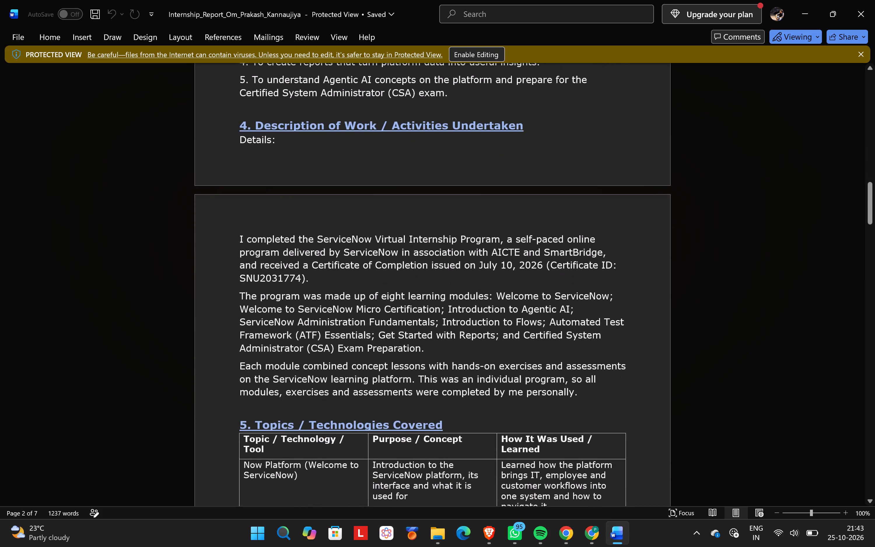
{"action": "scroll", "coordinate": [566, 289], "scroll_direction": "down", "scroll_amount": 4}
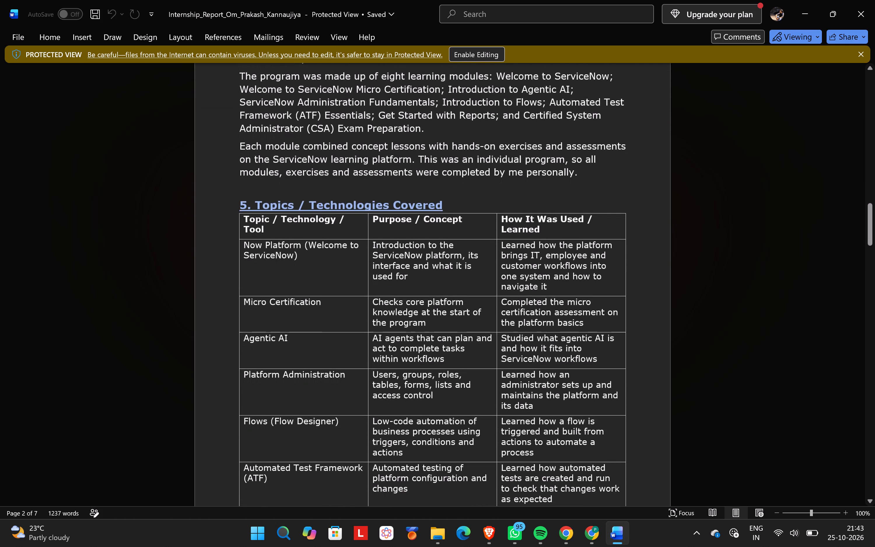
{"action": "scroll", "coordinate": [566, 289], "scroll_direction": "down", "scroll_amount": 6}
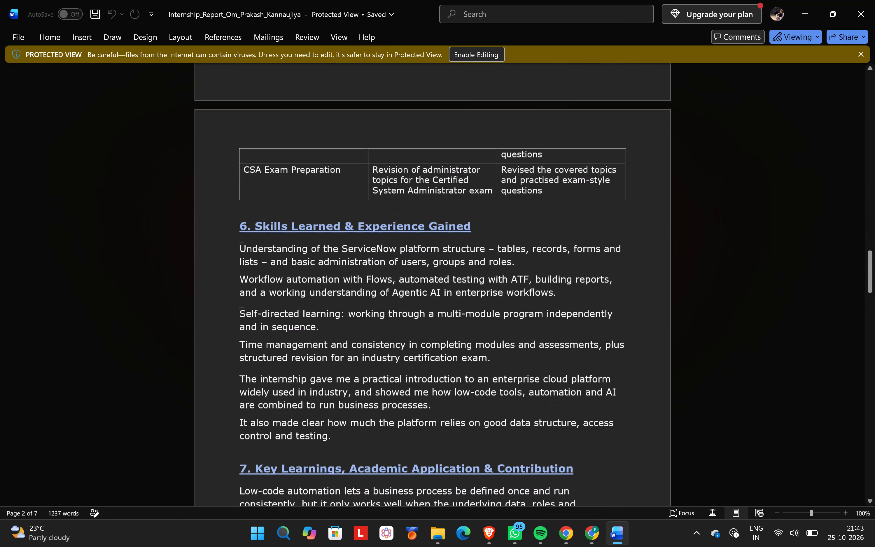
{"action": "scroll", "coordinate": [566, 289], "scroll_direction": "down", "scroll_amount": 1}
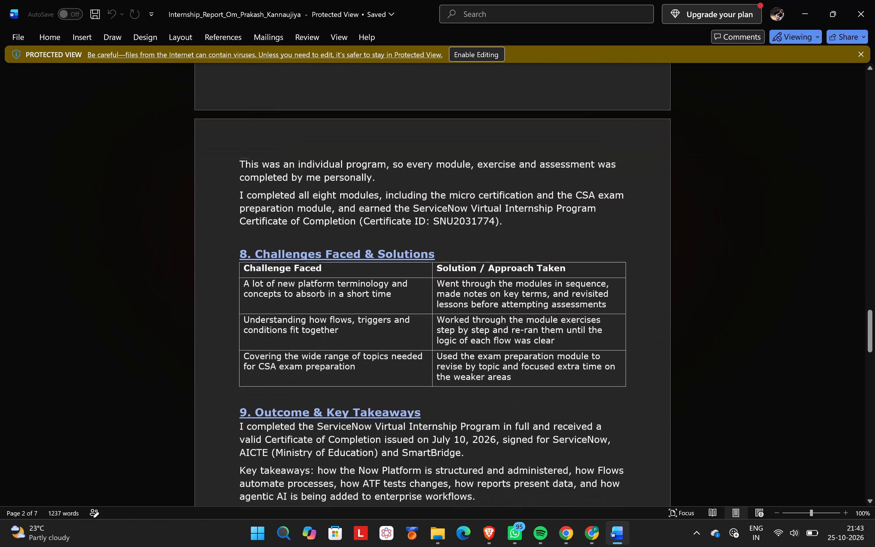
{"action": "scroll", "coordinate": [566, 289], "scroll_direction": "down", "scroll_amount": 4}
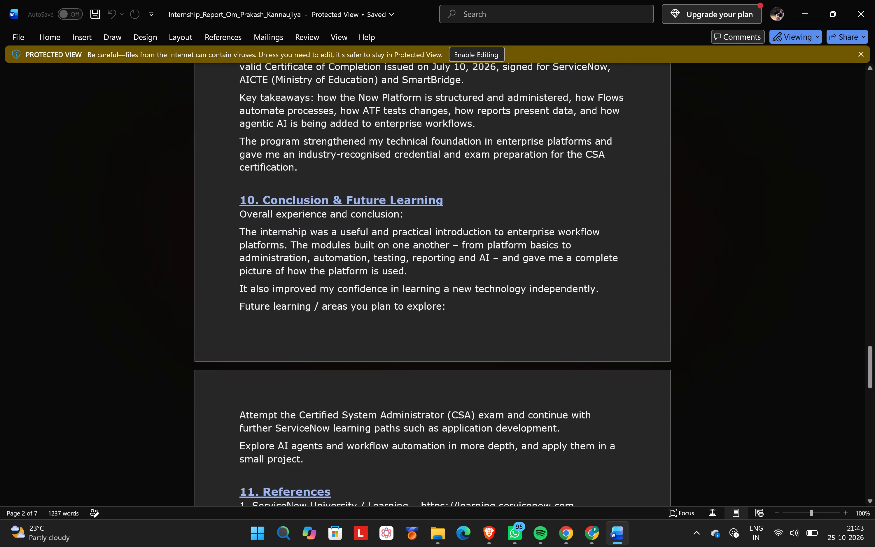
{"action": "scroll", "coordinate": [566, 289], "scroll_direction": "down", "scroll_amount": 2}
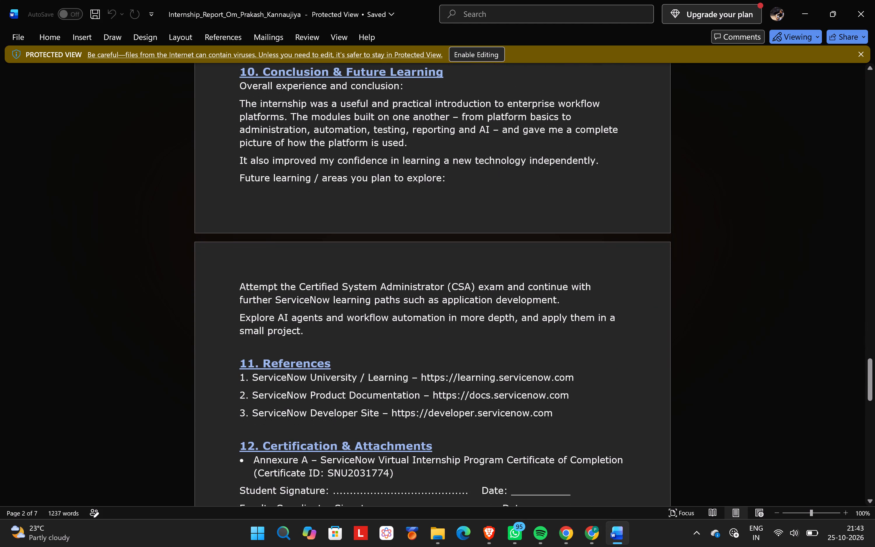
{"action": "scroll", "coordinate": [566, 289], "scroll_direction": "down", "scroll_amount": 2}
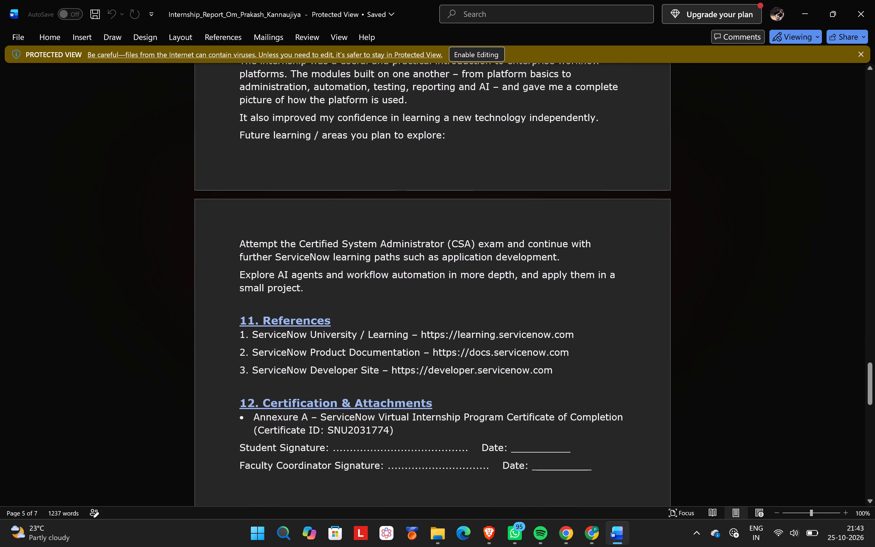
{"action": "scroll", "coordinate": [566, 289], "scroll_direction": "down", "scroll_amount": 1}
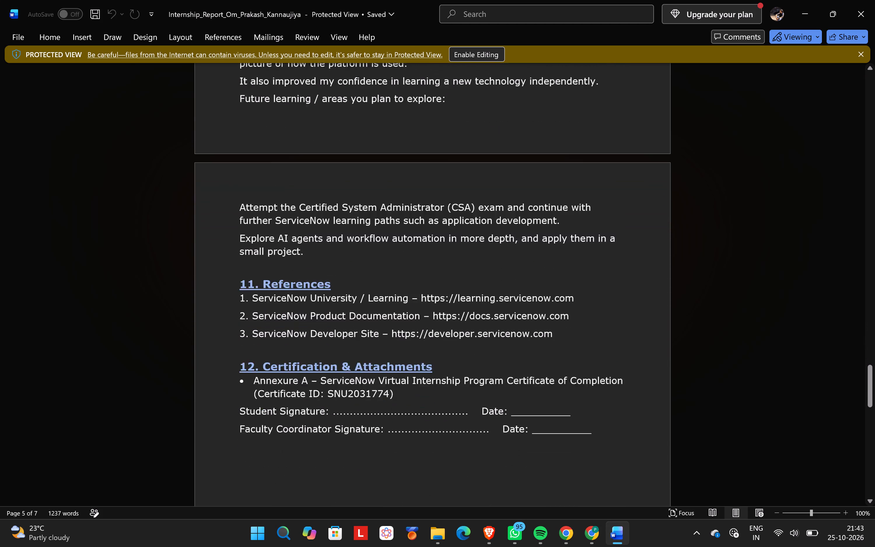
{"action": "scroll", "coordinate": [566, 289], "scroll_direction": "down", "scroll_amount": 1}
{"action": "scroll", "coordinate": [566, 289], "scroll_direction": "up", "scroll_amount": 13}
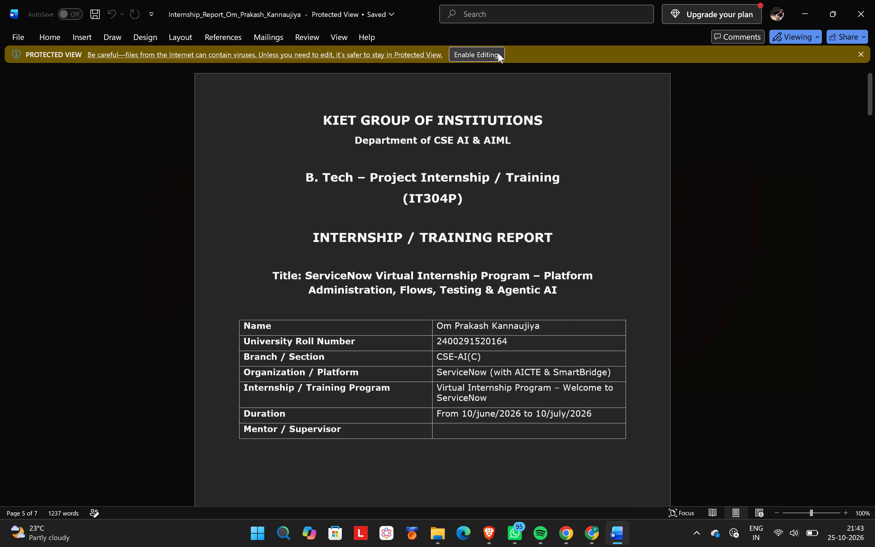
Enable editing for the protected internship report.
{"action": "left_click", "coordinate": [485, 54]}
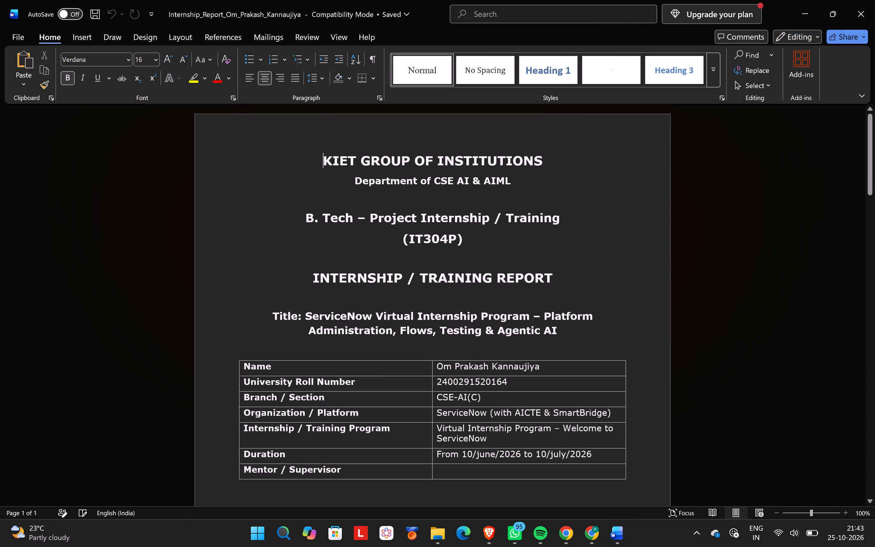
Replace the name in the cover page table's Name row with the new student's full name.
{"action": "left_click", "coordinate": [550, 366]}
{"action": "key", "text": "BackSpace"}
{"action": "key", "text": "BackSpace"}
{"action": "key", "text": "BackSpace"}
{"action": "key", "text": "BackSpace"}
{"action": "key", "text": "BackSpace"}
{"action": "key", "text": "BackSpace"}
{"action": "key", "text": "BackSpace"}
{"action": "key", "text": "BackSpace"}
{"action": "key", "text": "BackSpace"}
{"action": "key", "text": "BackSpace"}
{"action": "key", "text": "BackSpace"}
{"action": "key", "text": "BackSpace"}
{"action": "key", "text": "BackSpace"}
{"action": "key", "text": "BackSpace"}
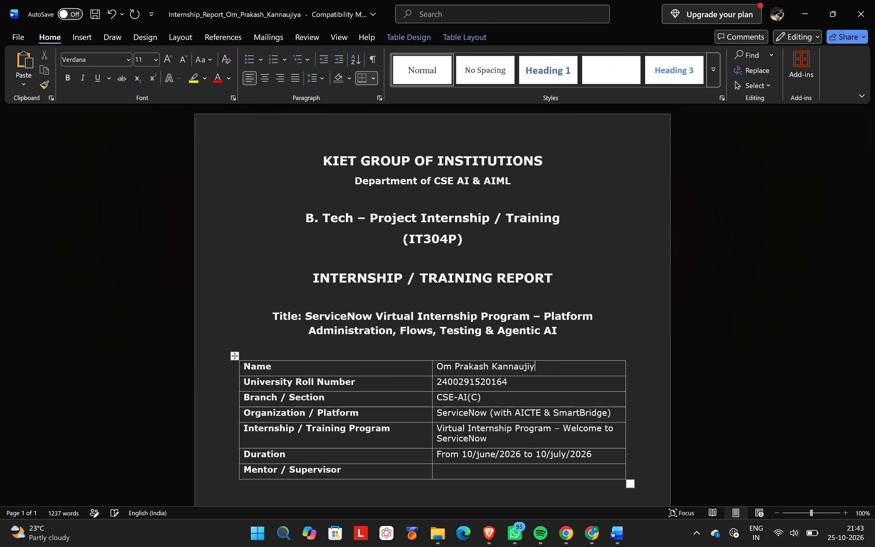
{"action": "key", "text": "BackSpace"}
{"action": "key", "text": "BackSpace"}
{"action": "key", "text": "BackSpace"}
{"action": "key", "text": "BackSpace"}
{"action": "key", "text": "BackSpace"}
{"action": "key", "text": "BackSpace"}
{"action": "key", "text": "BackSpace"}
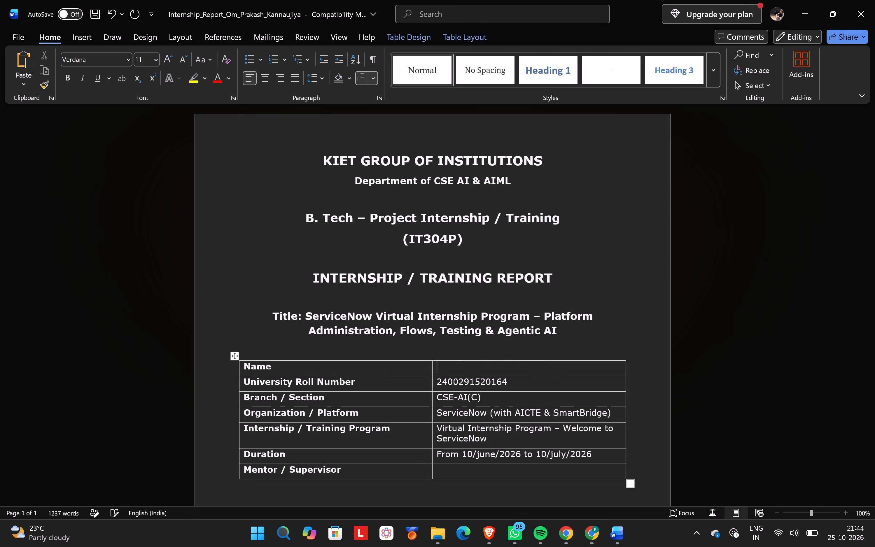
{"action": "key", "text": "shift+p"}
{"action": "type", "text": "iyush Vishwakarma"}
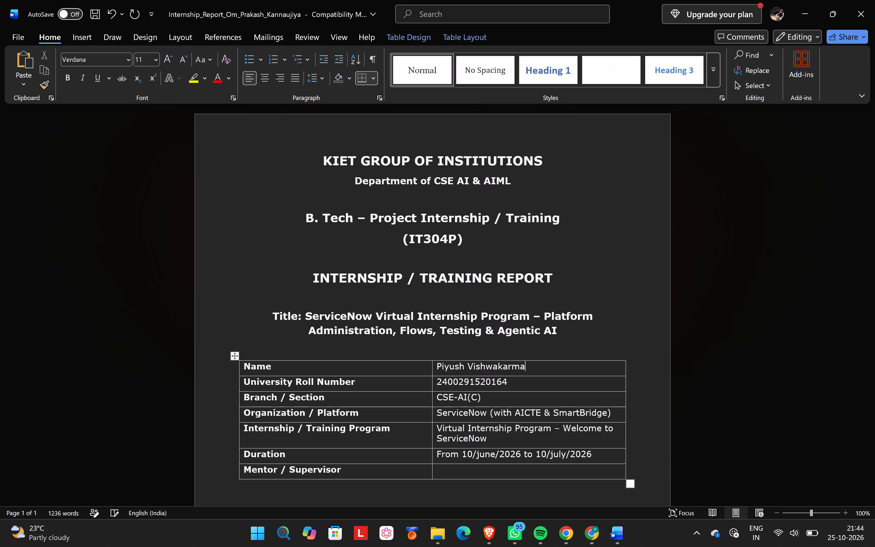
Change the last digit of the University Roll Number in the cover page table to 9.
{"action": "left_click", "coordinate": [526, 385]}
{"action": "key", "text": "BackSpace"}
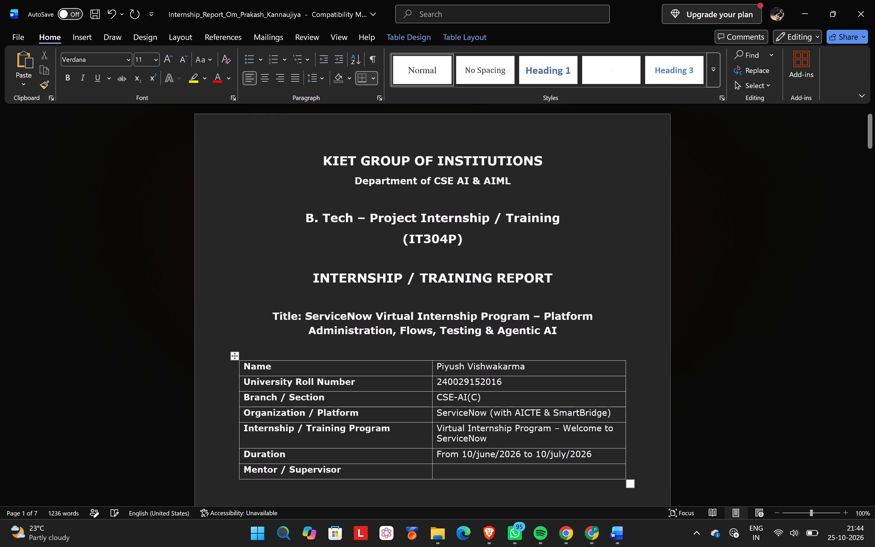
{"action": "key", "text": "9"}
Set the start date in the cover page table's Duration row to 5/June/2026, with a capital J.
{"action": "left_click", "coordinate": [472, 454]}
{"action": "key", "text": "BackSpace"}
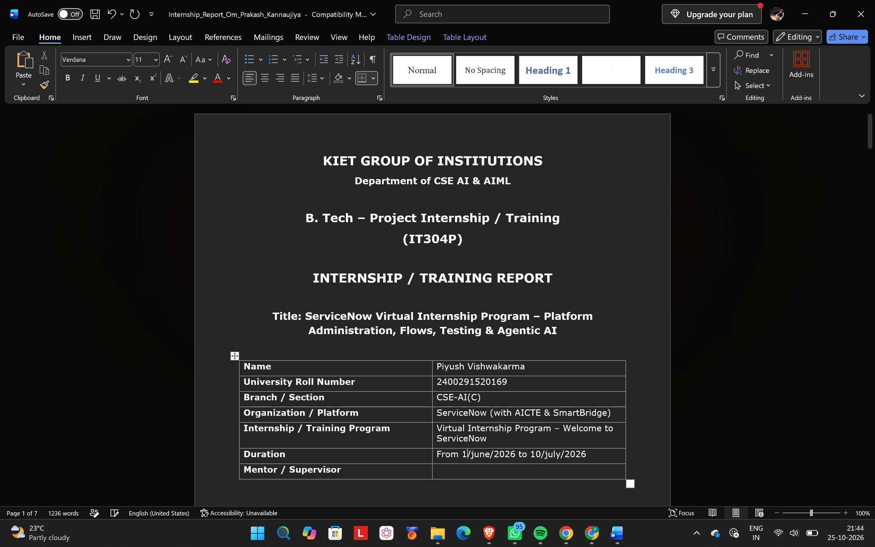
{"action": "key", "text": "BackSpace"}
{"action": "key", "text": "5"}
{"action": "key", "text": "Right"}
{"action": "key", "text": "Right"}
{"action": "key", "text": "BackSpace"}
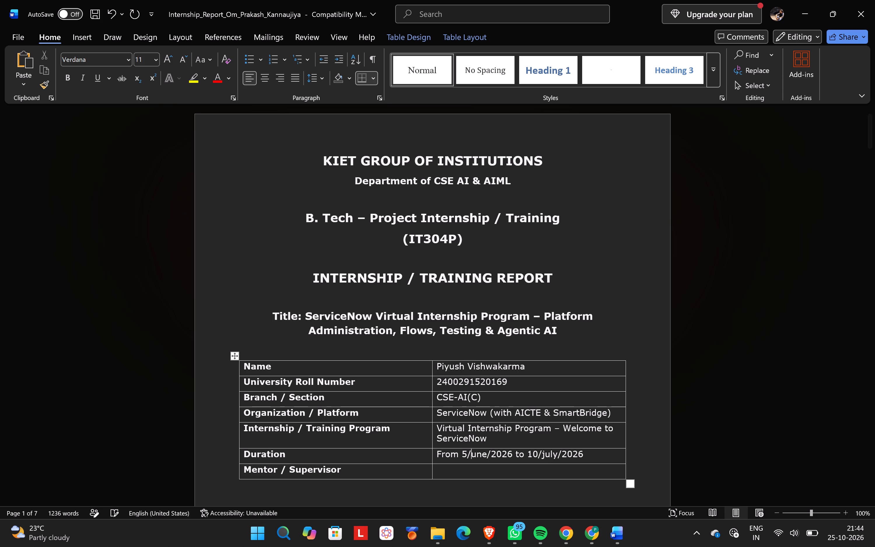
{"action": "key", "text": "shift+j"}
Set the end date in the cover page table's Duration row to 5/July/2026, with a capital J.
{"action": "key", "text": "Right"}
{"action": "key", "text": "Right"}
{"action": "key", "text": "Right"}
{"action": "key", "text": "Right"}
{"action": "key", "text": "Right"}
{"action": "key", "text": "Right"}
{"action": "key", "text": "Right"}
{"action": "key", "text": "Right"}
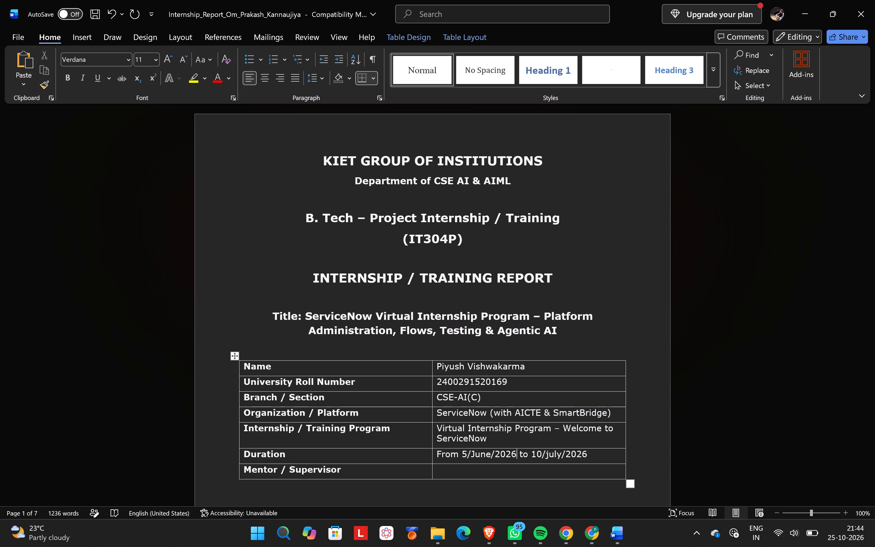
{"action": "key", "text": "Right"}
{"action": "key", "text": "Right"}
{"action": "key", "text": "Right"}
{"action": "key", "text": "Right"}
{"action": "key", "text": "Right"}
{"action": "key", "text": "Right"}
{"action": "key", "text": "BackSpace"}
{"action": "key", "text": "BackSpace"}
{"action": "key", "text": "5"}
{"action": "key", "text": "Right"}
{"action": "key", "text": "Right"}
{"action": "key", "text": "BackSpace"}
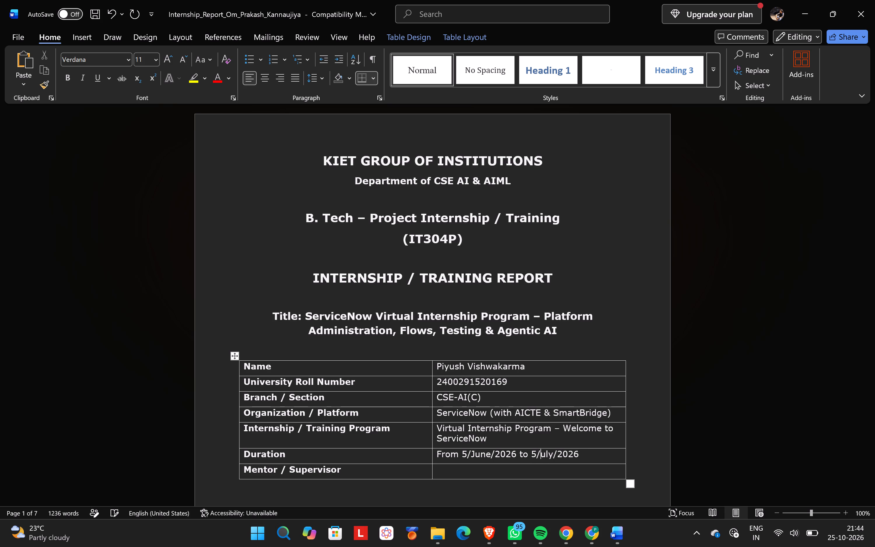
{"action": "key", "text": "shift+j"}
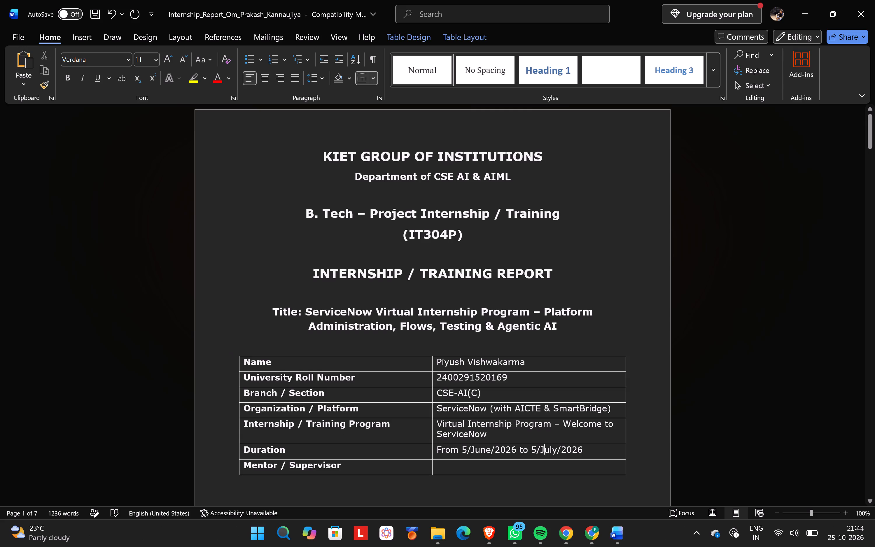
Replace the name in the Name row of the section 1 Student Details table with the new student's full name.
{"action": "scroll", "coordinate": [477, 453], "scroll_direction": "down", "scroll_amount": 4}
{"action": "scroll", "coordinate": [477, 453], "scroll_direction": "up", "scroll_amount": 1}
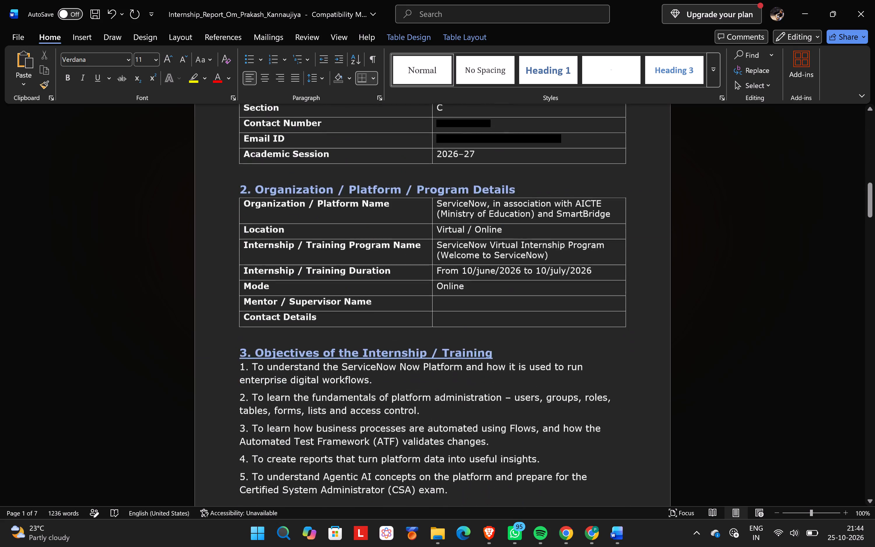
{"action": "scroll", "coordinate": [477, 453], "scroll_direction": "up", "scroll_amount": 4}
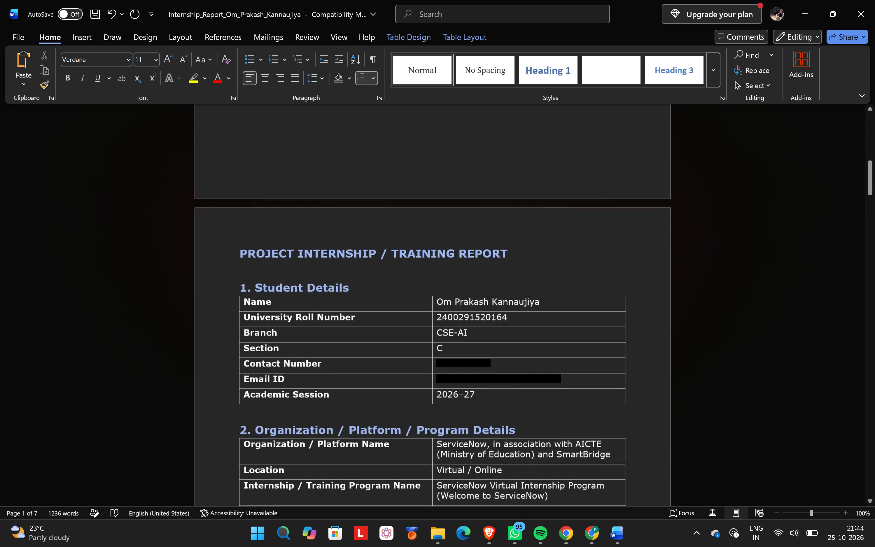
{"action": "scroll", "coordinate": [477, 453], "scroll_direction": "up", "scroll_amount": 1}
{"action": "scroll", "coordinate": [477, 453], "scroll_direction": "down", "scroll_amount": 2}
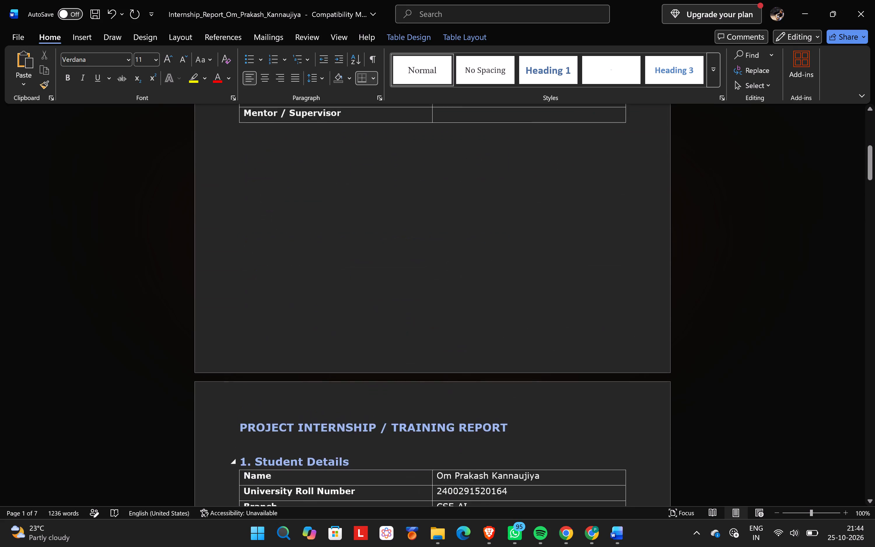
{"action": "scroll", "coordinate": [477, 453], "scroll_direction": "down", "scroll_amount": 2}
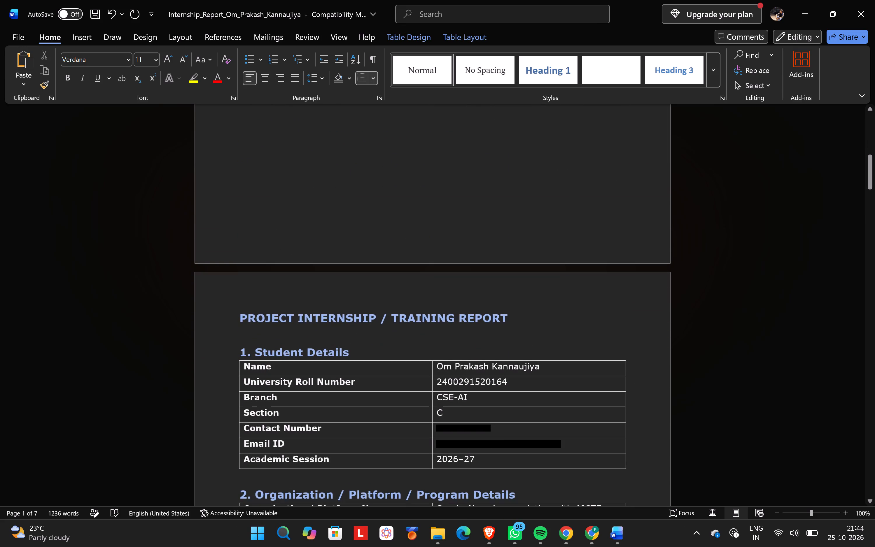
{"action": "left_click_drag", "start_coordinate": [544, 368], "coordinate": [445, 371]}
{"action": "key", "text": "BackSpace"}
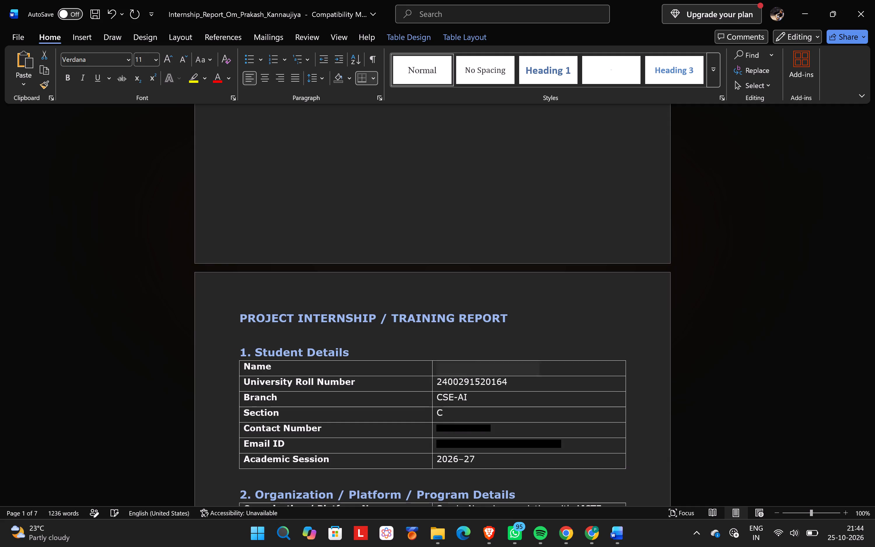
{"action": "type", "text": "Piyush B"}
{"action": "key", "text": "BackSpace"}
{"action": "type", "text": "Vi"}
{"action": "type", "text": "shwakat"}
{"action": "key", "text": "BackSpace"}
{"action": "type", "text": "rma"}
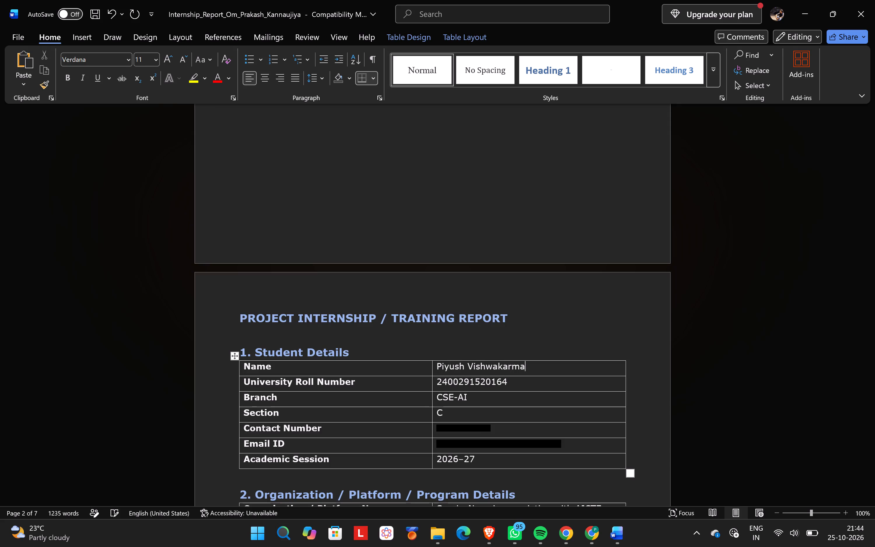
Change the last digit of the University Roll Number in the Student Details table to 9.
{"action": "left_click", "coordinate": [518, 381]}
{"action": "key", "text": "BackSpace"}
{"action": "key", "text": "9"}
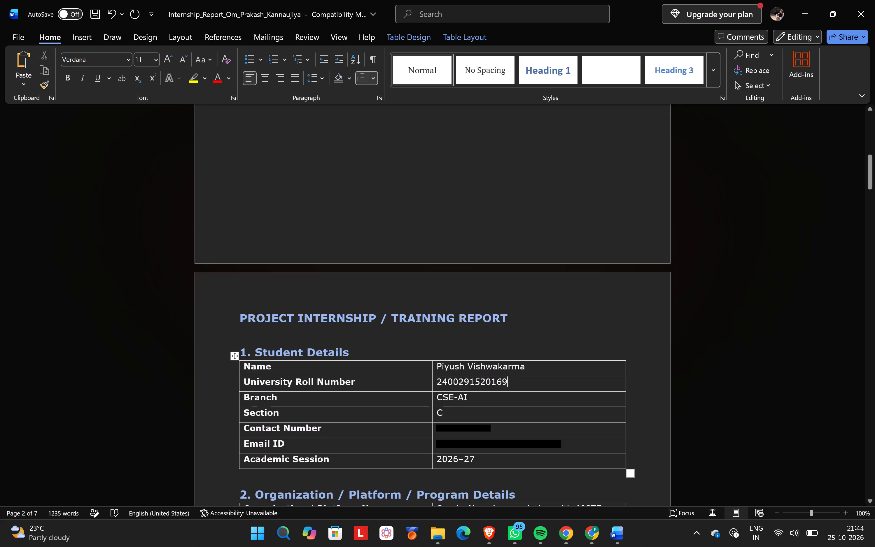
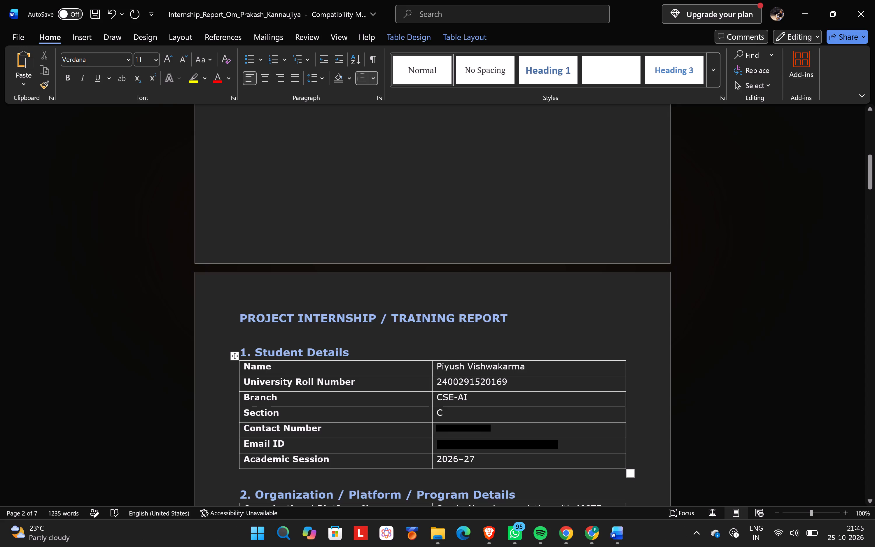
Correct one character of the Email ID in the Student Details table and append .edu to the address.
{"action": "key", "text": "BackSpace"}
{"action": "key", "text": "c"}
{"action": "key", "text": "Right"}
{"action": "key", "text": "Right"}
{"action": "key", "text": "Right"}
{"action": "key", "text": "Right"}
{"action": "key", "text": "Right"}
{"action": "key", "text": "Right"}
{"action": "key", "text": "Right"}
{"action": "key", "text": "Right"}
{"action": "key", "text": "Right"}
{"action": "key", "text": "Right"}
{"action": "key", "text": "Right"}
{"action": "key", "text": "Right"}
{"action": "key", "text": "Right"}
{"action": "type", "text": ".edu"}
Review the report from section 1 Student Details through section 8 Challenges Faced & Solutions for remaining personal details and dates to update.
{"action": "scroll", "coordinate": [494, 457], "scroll_direction": "down", "scroll_amount": 1}
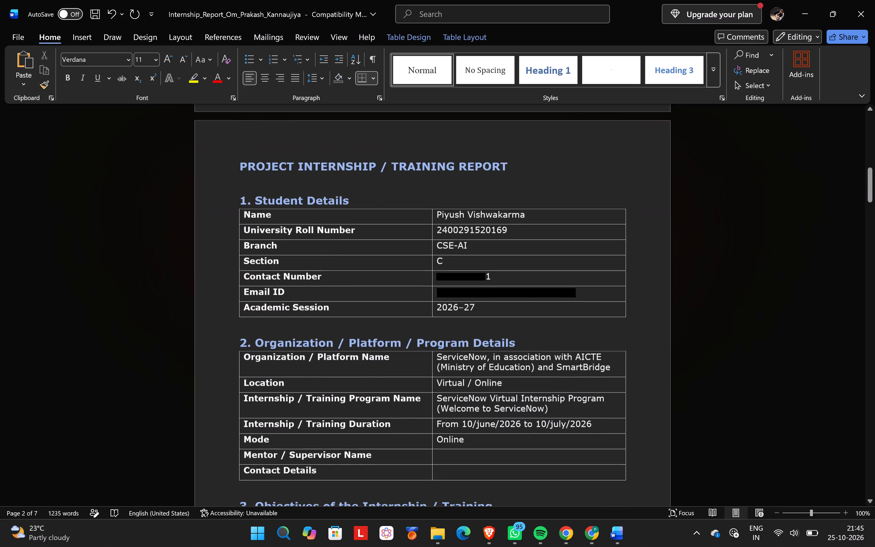
{"action": "scroll", "coordinate": [494, 457], "scroll_direction": "down", "scroll_amount": 2}
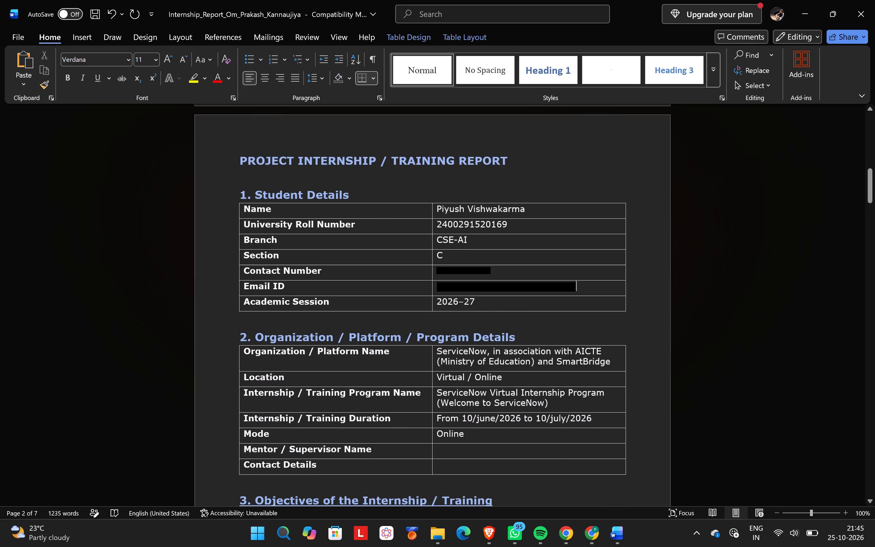
{"action": "scroll", "coordinate": [494, 457], "scroll_direction": "down", "scroll_amount": 2}
{"action": "scroll", "coordinate": [494, 457], "scroll_direction": "up", "scroll_amount": 1}
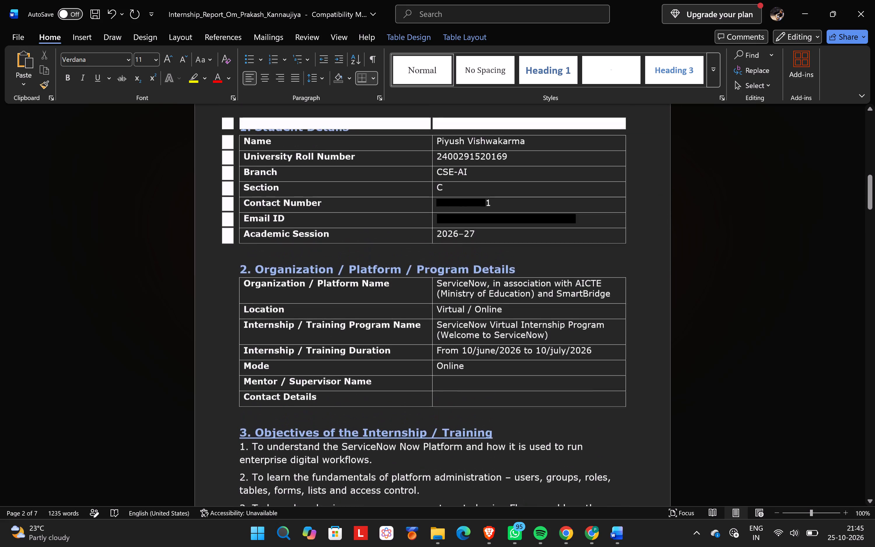
{"action": "scroll", "coordinate": [494, 457], "scroll_direction": "up", "scroll_amount": 2}
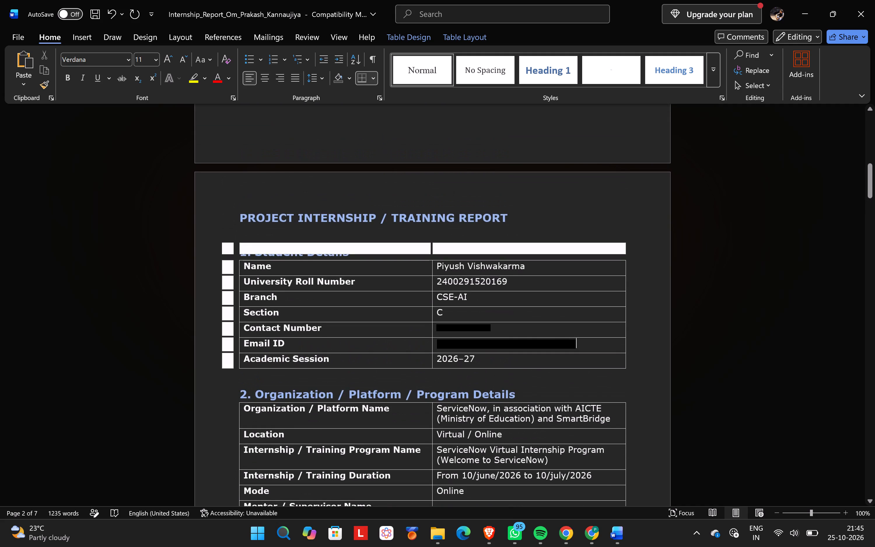
{"action": "left_click", "coordinate": [523, 380]}
{"action": "scroll", "coordinate": [523, 380], "scroll_direction": "down", "scroll_amount": 4}
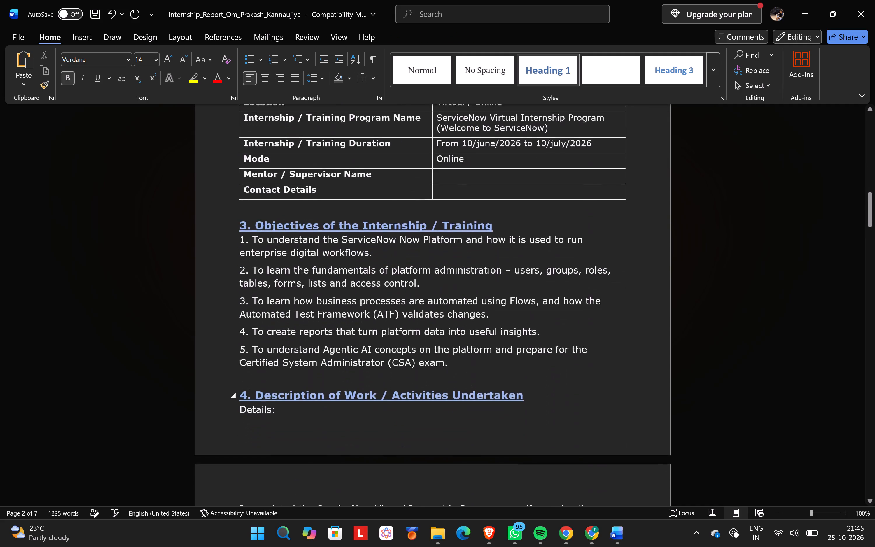
{"action": "scroll", "coordinate": [523, 380], "scroll_direction": "down", "scroll_amount": 2}
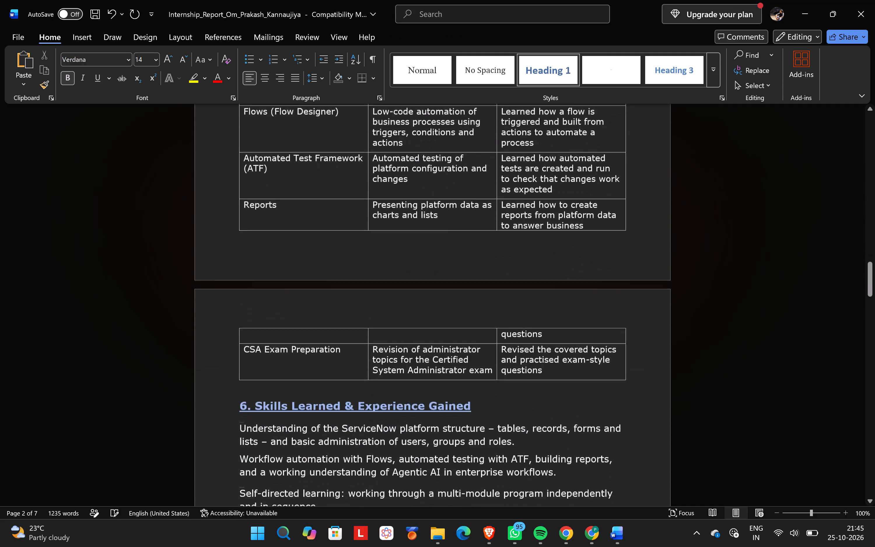
{"action": "scroll", "coordinate": [523, 380], "scroll_direction": "down", "scroll_amount": 5}
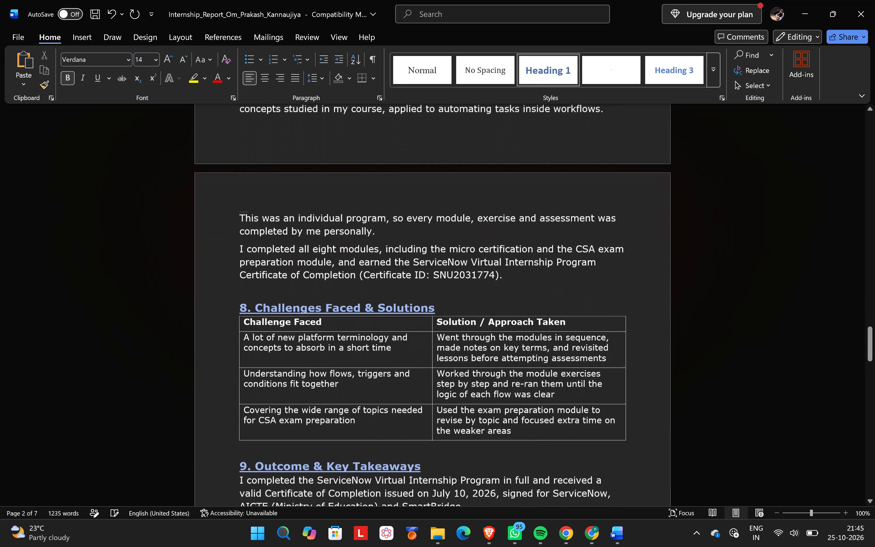
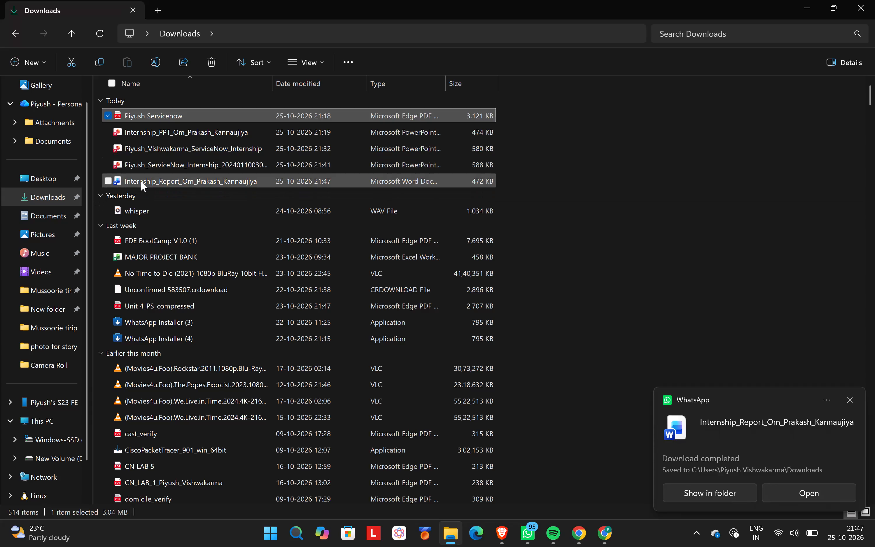
Open the downloaded Internship_Report Word document in a maximized window and enable editing.
{"action": "double_click", "coordinate": [141, 181]}
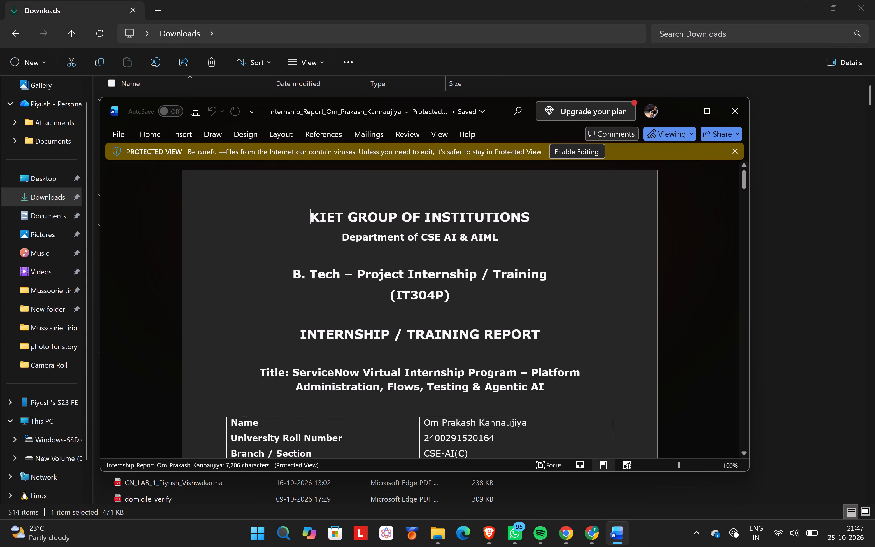
{"action": "left_click", "coordinate": [705, 107]}
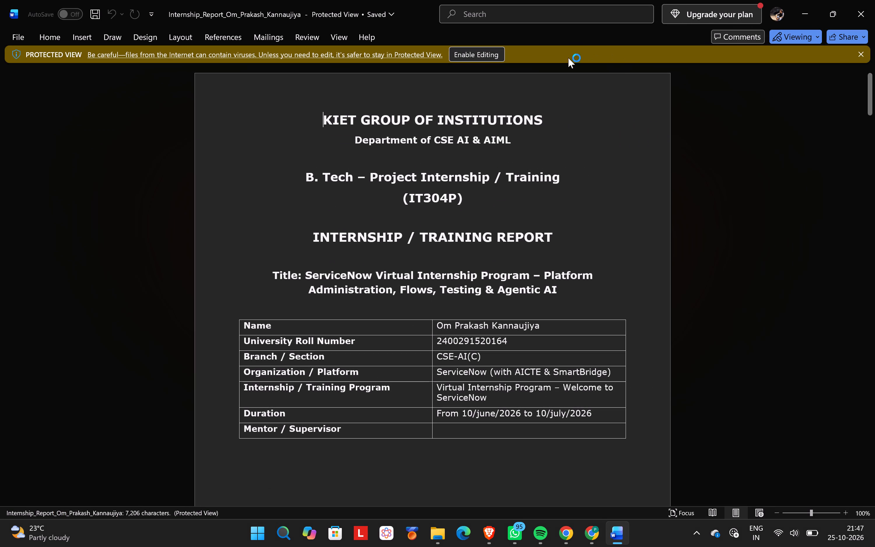
{"action": "left_click", "coordinate": [479, 56]}
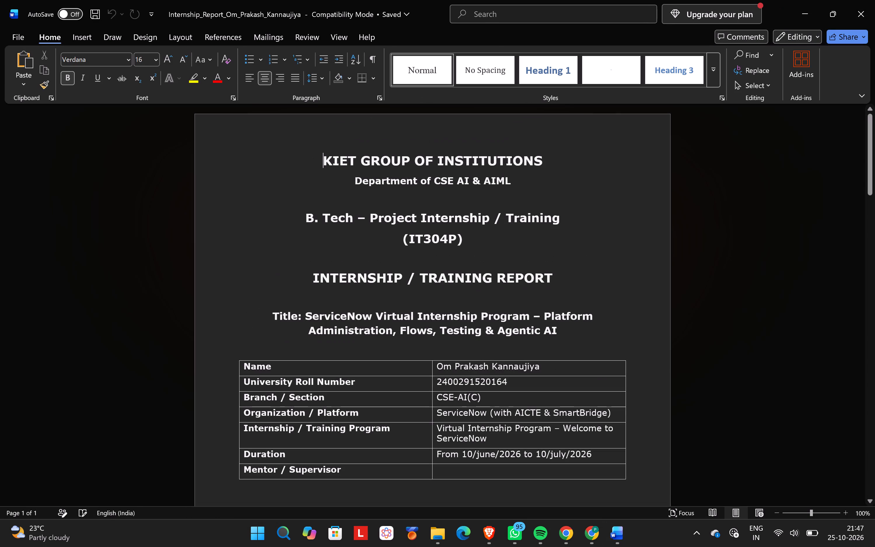
Replace the student name in the cover page table with the new student's full name.
{"action": "left_click_drag", "start_coordinate": [540, 368], "coordinate": [438, 369]}
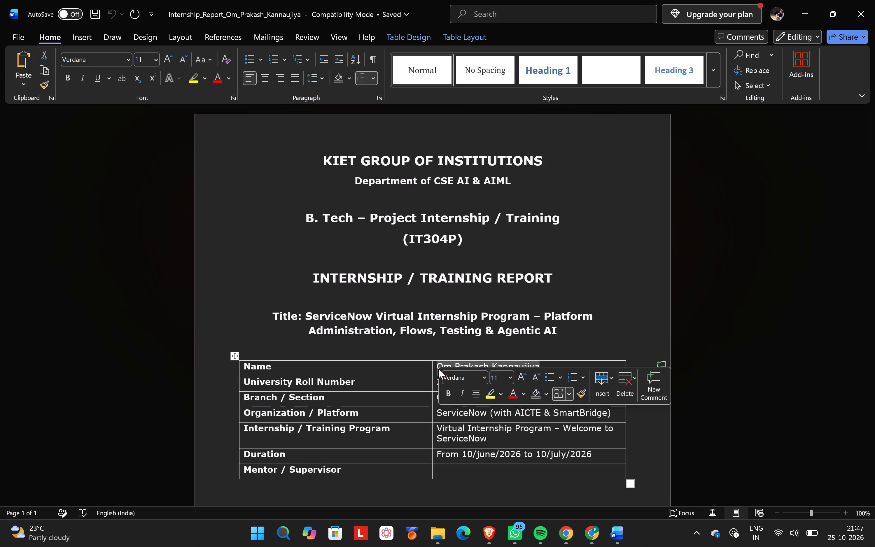
{"action": "key", "text": "BackSpace"}
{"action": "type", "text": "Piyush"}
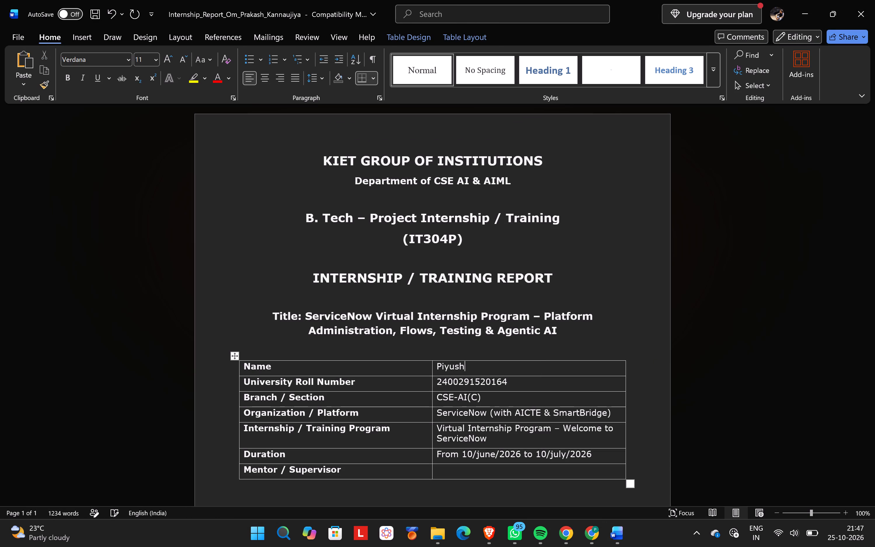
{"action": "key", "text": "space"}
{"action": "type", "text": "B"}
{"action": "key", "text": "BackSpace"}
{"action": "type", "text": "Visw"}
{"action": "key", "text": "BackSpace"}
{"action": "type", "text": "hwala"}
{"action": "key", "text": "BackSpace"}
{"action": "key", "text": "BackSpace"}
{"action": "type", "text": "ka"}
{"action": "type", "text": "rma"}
Change the last digit of the University Roll Number in the cover page table to 9.
{"action": "left_click", "coordinate": [519, 386]}
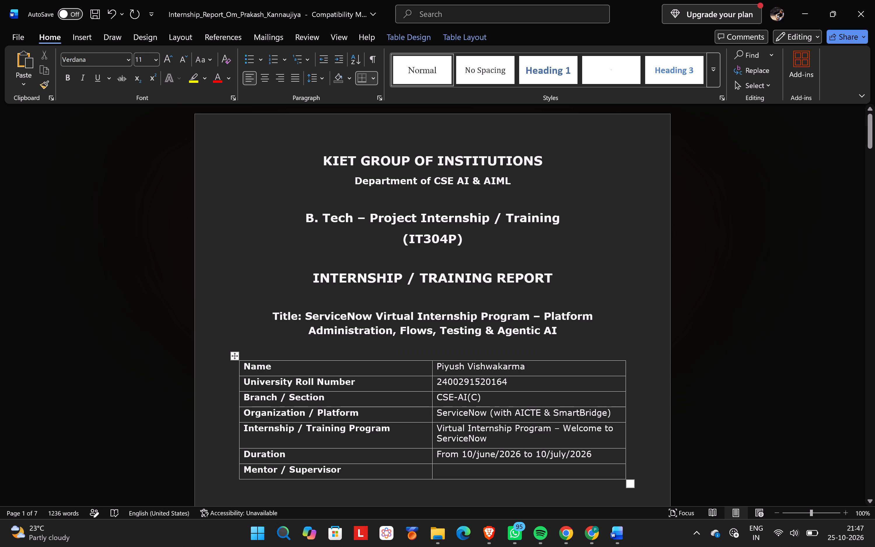
{"action": "key", "text": "BackSpace"}
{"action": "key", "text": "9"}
Set the start date in the cover table's Duration row to 5/June/2026, with the month capitalised.
{"action": "key", "text": "Down"}
{"action": "key", "text": "Down"}
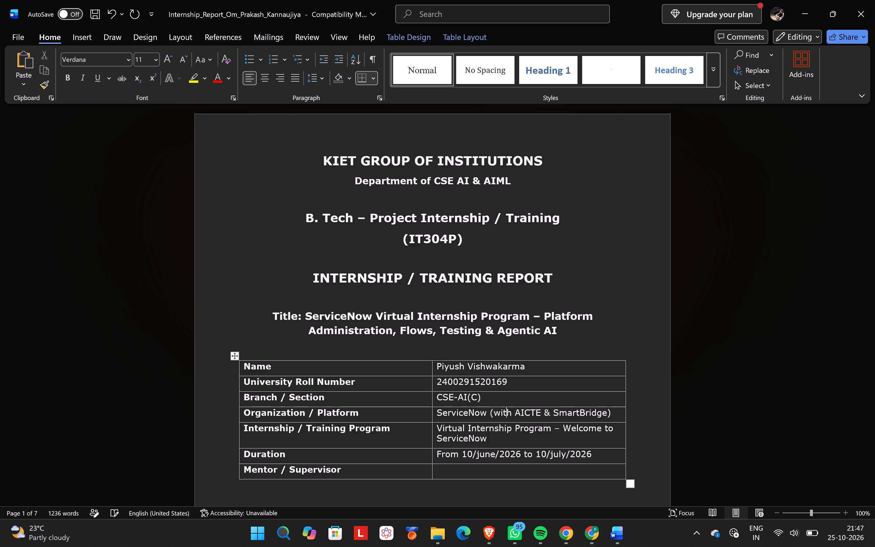
{"action": "key", "text": "Down"}
{"action": "key", "text": "Down"}
{"action": "key", "text": "Down"}
{"action": "key", "text": "Left"}
{"action": "key", "text": "Left"}
{"action": "key", "text": "Left"}
{"action": "key", "text": "Left"}
{"action": "key", "text": "Left"}
{"action": "key", "text": "Left"}
{"action": "key", "text": "Left"}
{"action": "key", "text": "BackSpace"}
{"action": "key", "text": "BackSpace"}
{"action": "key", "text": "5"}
{"action": "key", "text": "Right"}
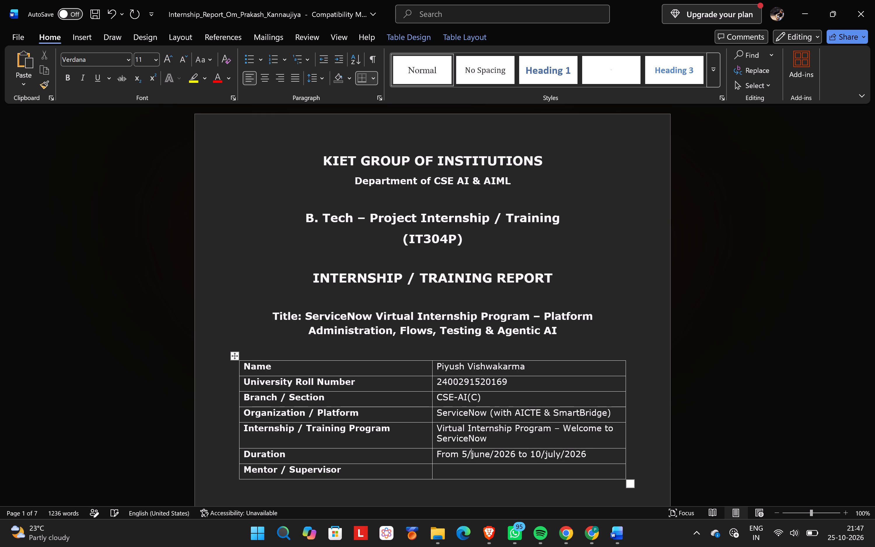
{"action": "key", "text": "Right"}
{"action": "key", "text": "BackSpace"}
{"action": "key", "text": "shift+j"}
Set the end date in the cover table's Duration row to 5/July/2026, with the month capitalised.
{"action": "key", "text": "Right"}
{"action": "key", "text": "Right"}
{"action": "key", "text": "Right"}
{"action": "key", "text": "Right"}
{"action": "key", "text": "Right"}
{"action": "key", "text": "Right"}
{"action": "key", "text": "Right"}
{"action": "key", "text": "Right"}
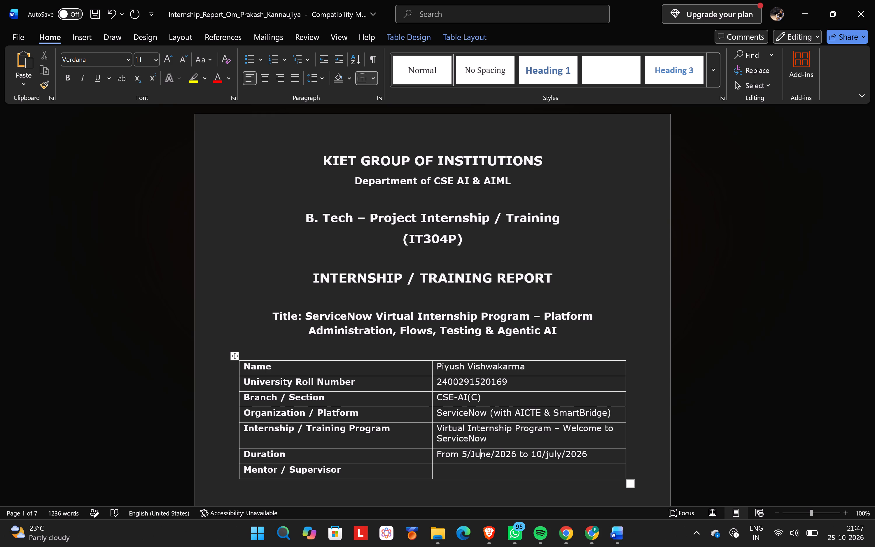
{"action": "key", "text": "Right"}
{"action": "key", "text": "Right"}
{"action": "key", "text": "Right"}
{"action": "key", "text": "Right"}
{"action": "key", "text": "Right"}
{"action": "key", "text": "Right"}
{"action": "key", "text": "BackSpace"}
{"action": "key", "text": "BackSpace"}
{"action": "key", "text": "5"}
{"action": "key", "text": "Right"}
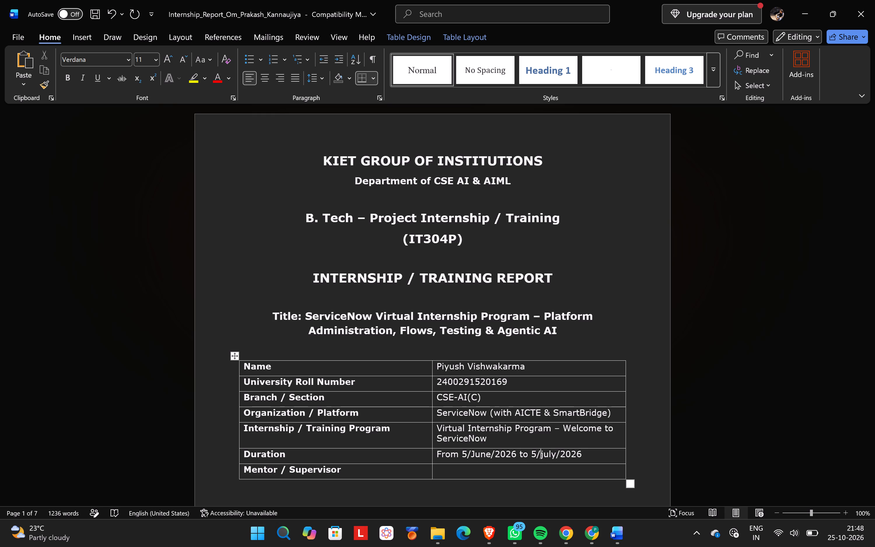
{"action": "key", "text": "Right"}
{"action": "key", "text": "BackSpace"}
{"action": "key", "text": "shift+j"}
Replace the name in the section 1 Student Details table with the new student's full name.
{"action": "scroll", "coordinate": [519, 386], "scroll_direction": "down", "scroll_amount": 3}
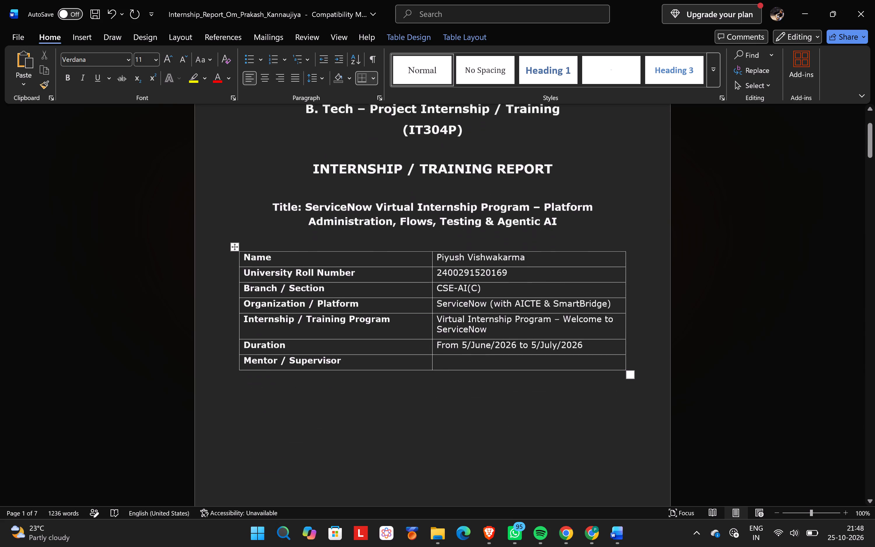
{"action": "scroll", "coordinate": [519, 386], "scroll_direction": "down", "scroll_amount": 3}
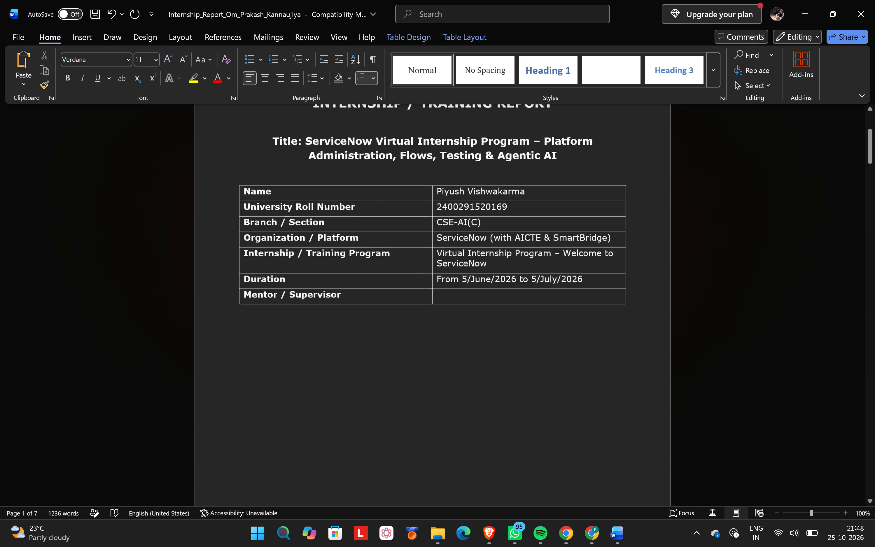
{"action": "scroll", "coordinate": [519, 386], "scroll_direction": "down", "scroll_amount": 2}
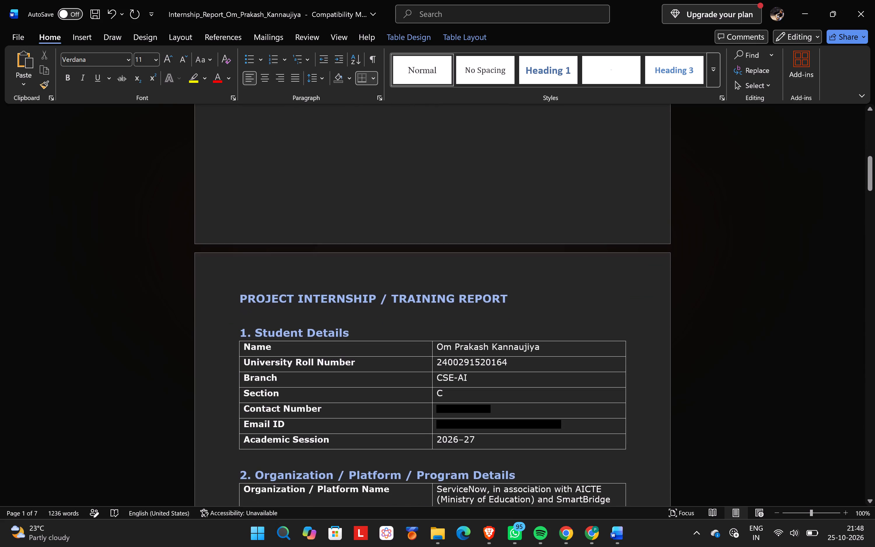
{"action": "left_click_drag", "start_coordinate": [542, 352], "coordinate": [443, 351]}
{"action": "key", "text": "BackSpace"}
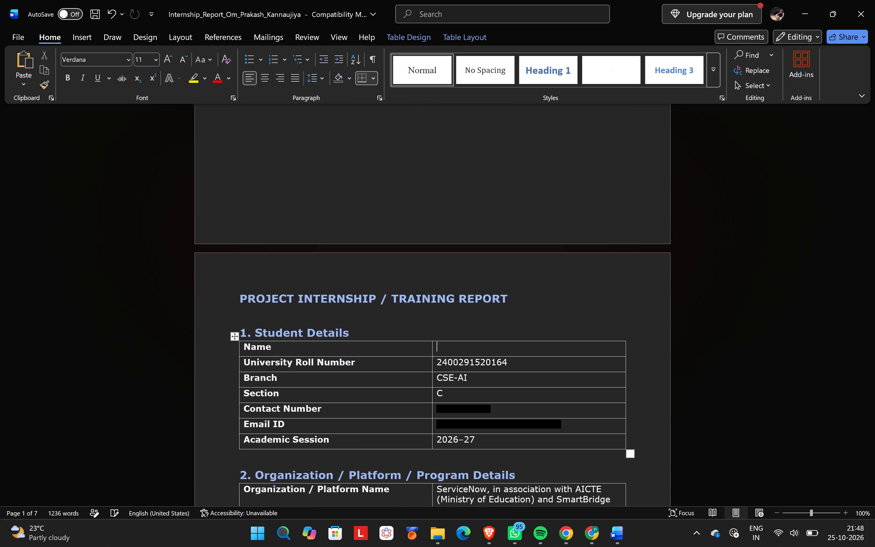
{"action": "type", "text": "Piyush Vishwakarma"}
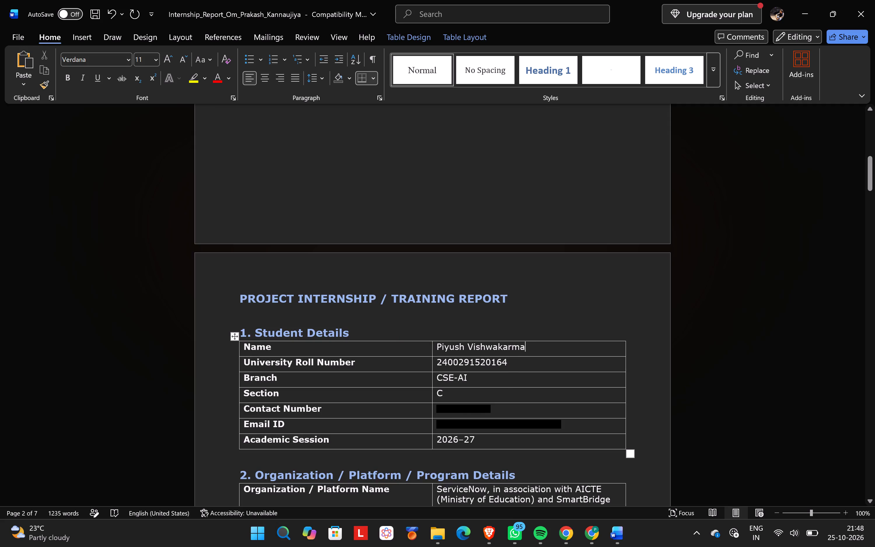
Change the last digit of the University Roll Number in the Student Details table to 9.
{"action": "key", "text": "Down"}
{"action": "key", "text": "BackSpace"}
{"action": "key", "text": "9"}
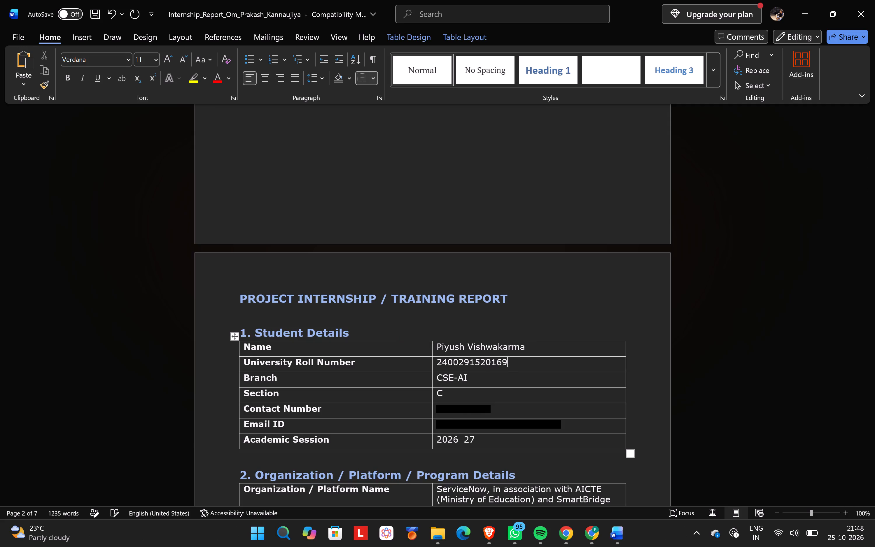
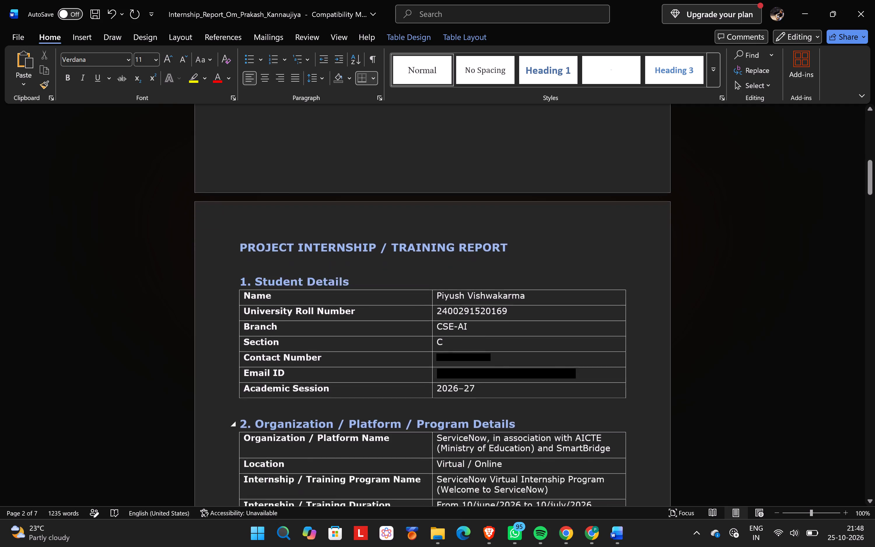
Review the report from section 2, Organization / Platform / Program Details, through section 4, Description of Work, for details that need updating.
{"action": "scroll", "coordinate": [558, 403], "scroll_direction": "down", "scroll_amount": 4}
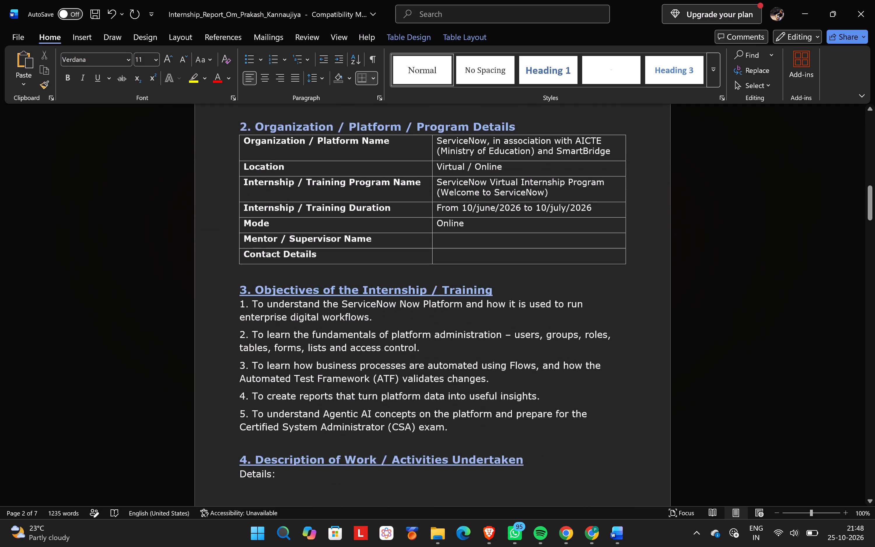
{"action": "scroll", "coordinate": [558, 403], "scroll_direction": "down", "scroll_amount": 2}
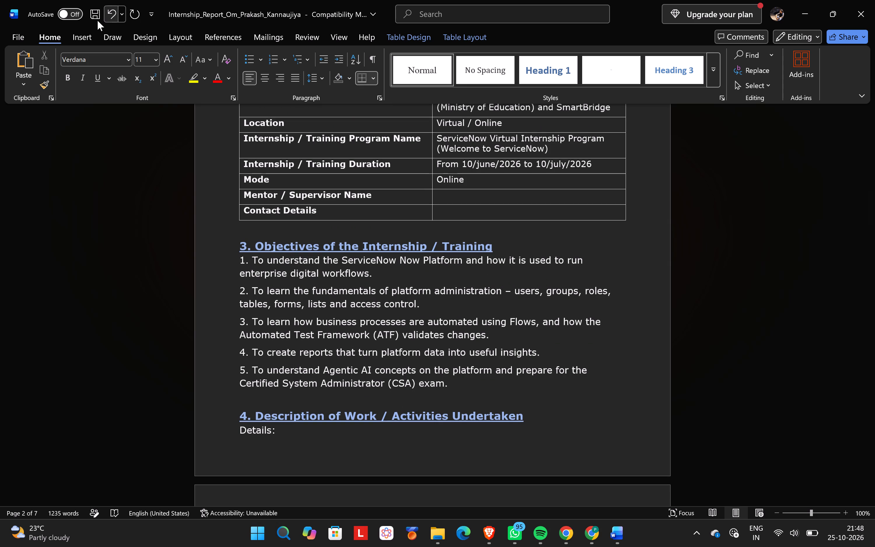
{"action": "scroll", "coordinate": [346, 355], "scroll_direction": "down", "scroll_amount": 1}
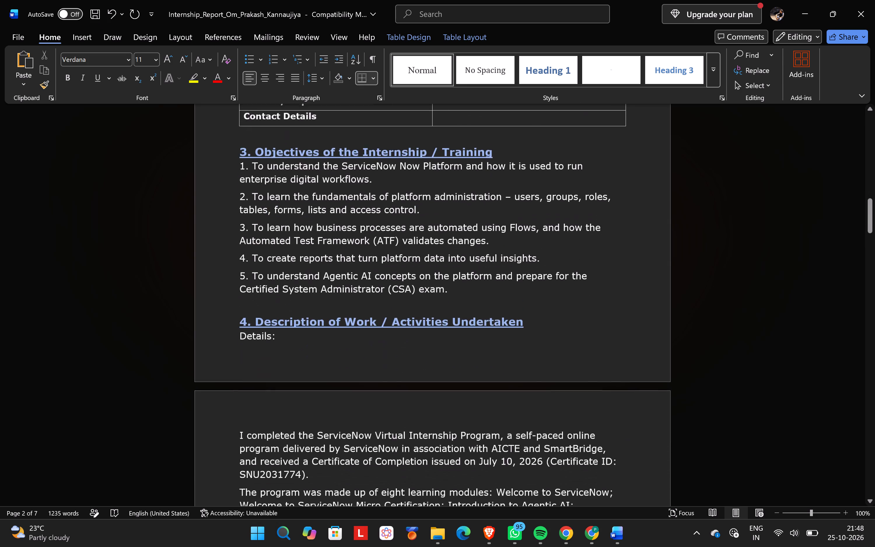
{"action": "scroll", "coordinate": [346, 355], "scroll_direction": "down", "scroll_amount": 1}
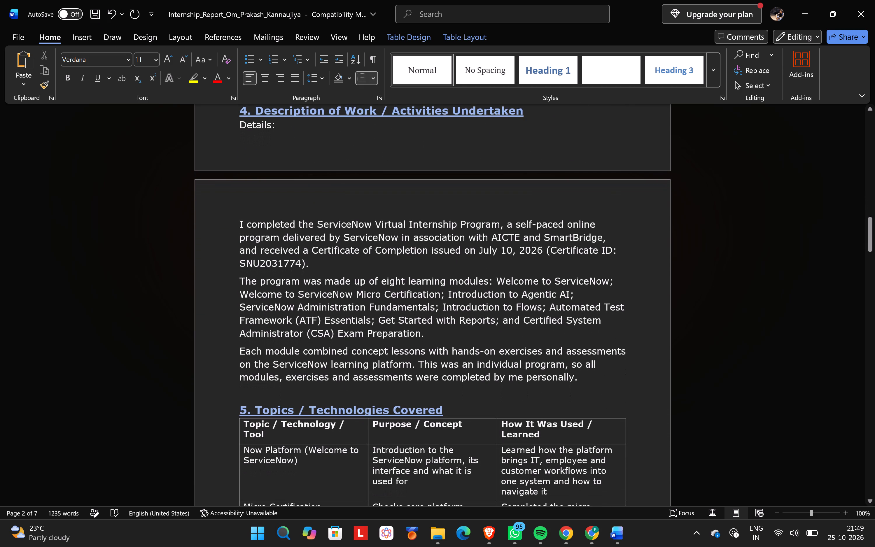
Change the certificate issue date in the section 4 description to July 5, 2026.
{"action": "left_click", "coordinate": [511, 247]}
{"action": "key", "text": "BackSpace"}
{"action": "key", "text": "BackSpace"}
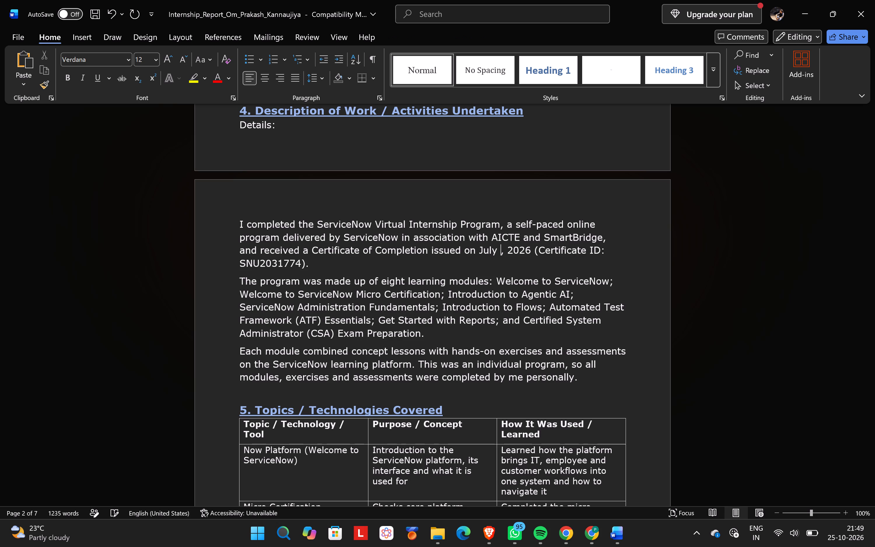
{"action": "key", "text": "5"}
Review sections 4 to 7 of the report for remaining details that belong to the previous student.
{"action": "scroll", "coordinate": [511, 247], "scroll_direction": "up", "scroll_amount": 1}
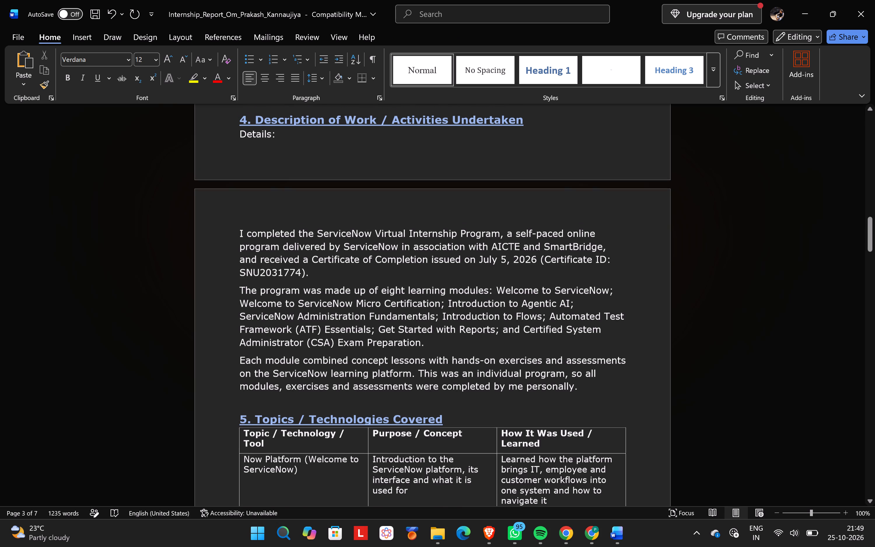
{"action": "scroll", "coordinate": [511, 247], "scroll_direction": "up", "scroll_amount": 1}
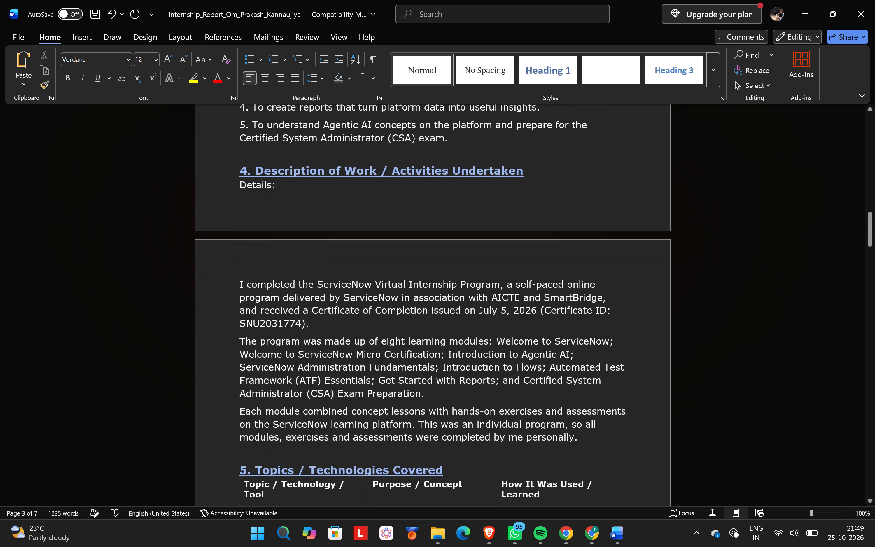
{"action": "scroll", "coordinate": [511, 247], "scroll_direction": "down", "scroll_amount": 1}
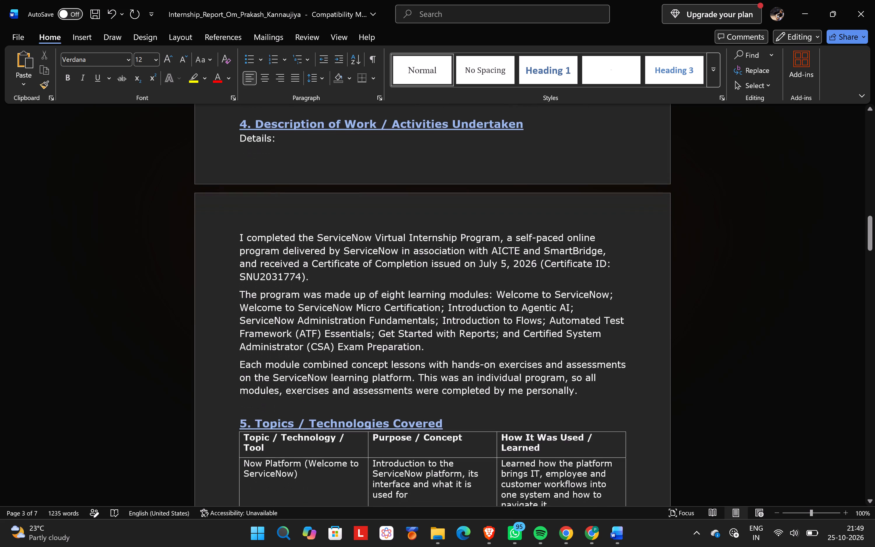
{"action": "scroll", "coordinate": [511, 247], "scroll_direction": "down", "scroll_amount": 3}
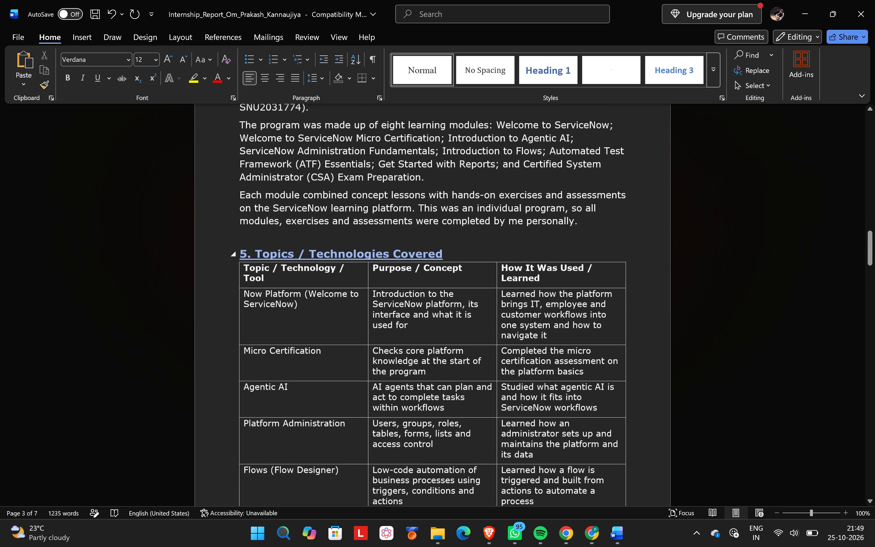
{"action": "scroll", "coordinate": [511, 247], "scroll_direction": "down", "scroll_amount": 3}
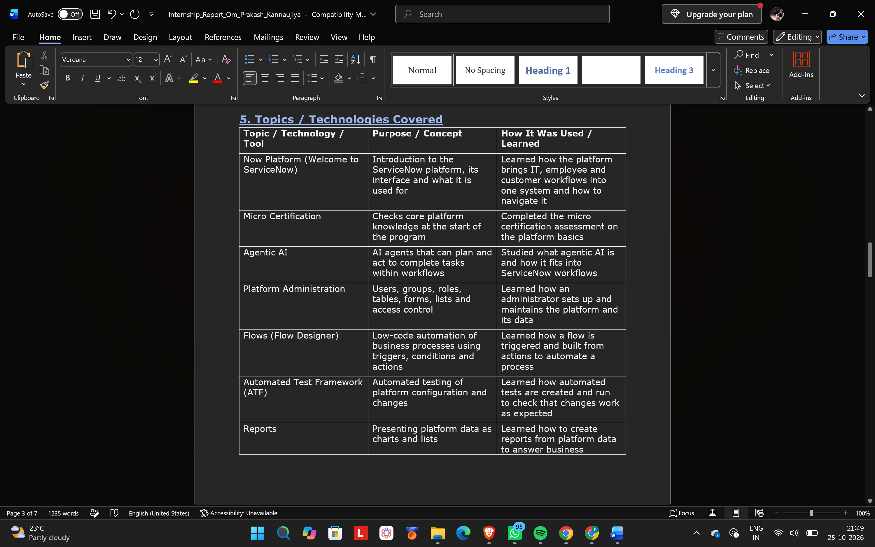
{"action": "scroll", "coordinate": [637, 230], "scroll_direction": "up", "scroll_amount": 5}
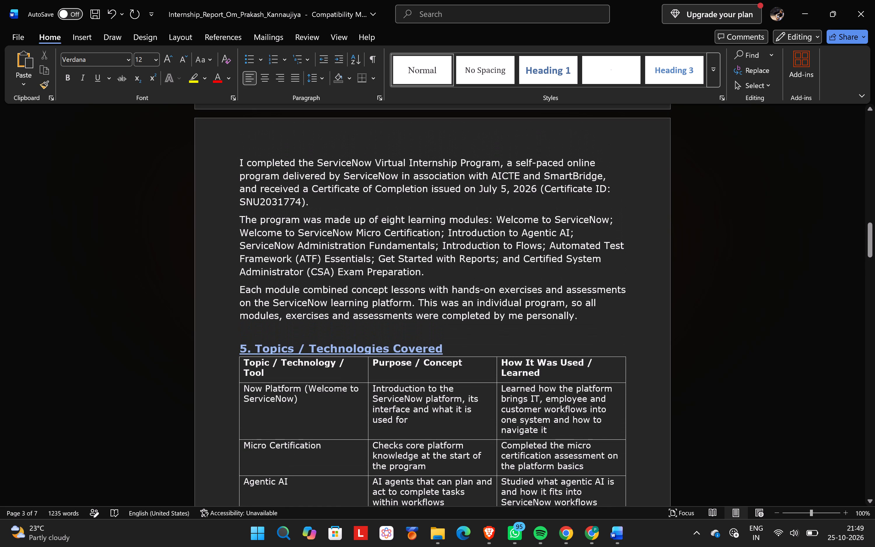
{"action": "scroll", "coordinate": [637, 230], "scroll_direction": "down", "scroll_amount": 1}
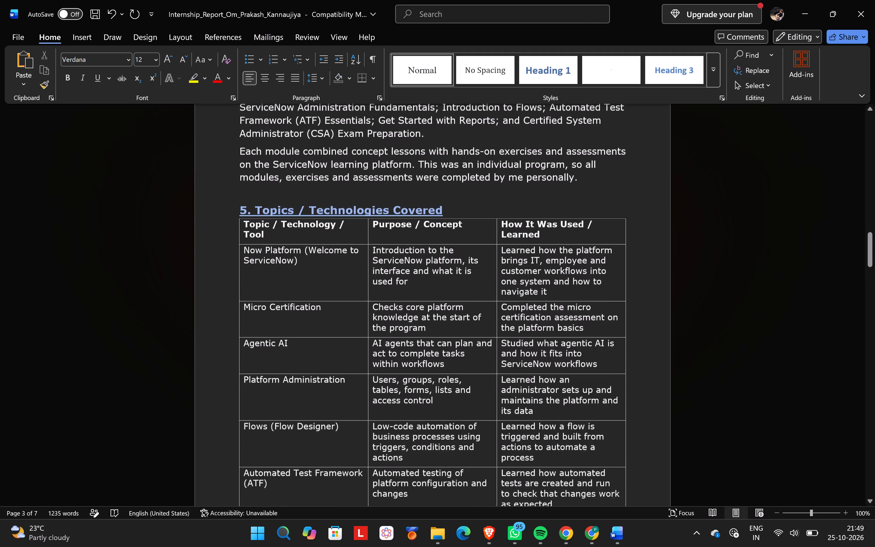
{"action": "scroll", "coordinate": [637, 230], "scroll_direction": "down", "scroll_amount": 4}
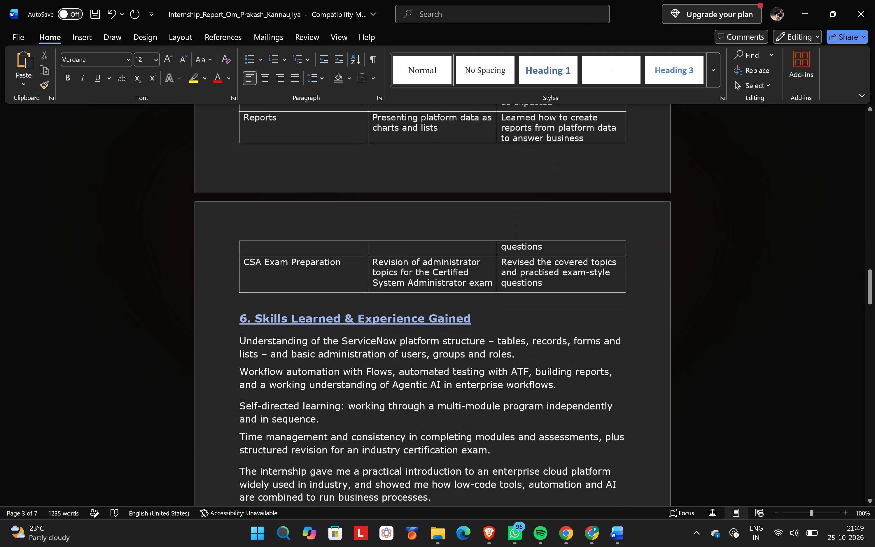
{"action": "scroll", "coordinate": [637, 230], "scroll_direction": "down", "scroll_amount": 1}
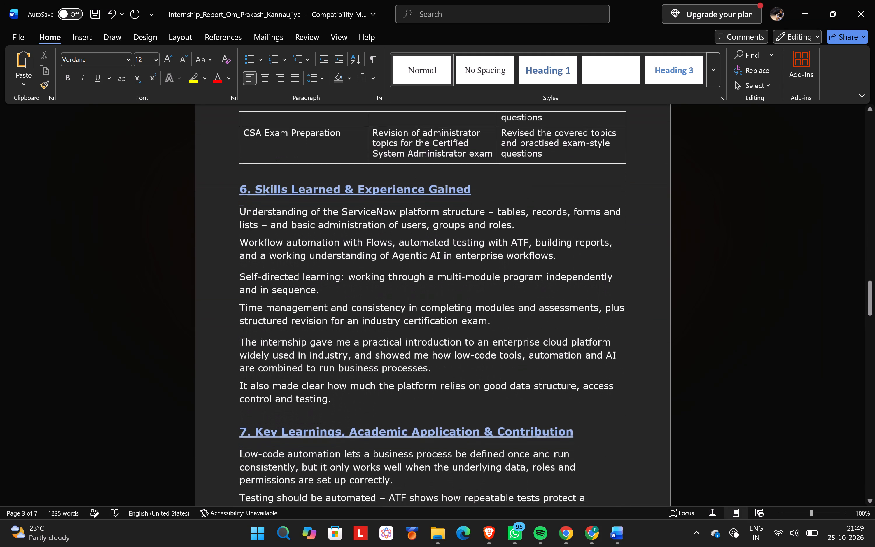
{"action": "scroll", "coordinate": [637, 230], "scroll_direction": "down", "scroll_amount": 2}
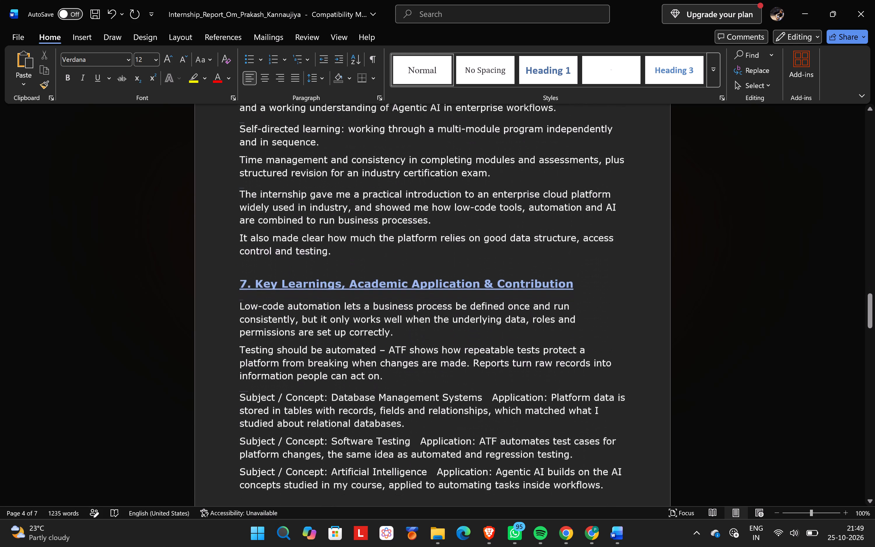
Change the certificate issue date in section 9, Outcome & Key Takeaways, to July 5, 2026.
{"action": "scroll", "coordinate": [637, 230], "scroll_direction": "down", "scroll_amount": 2}
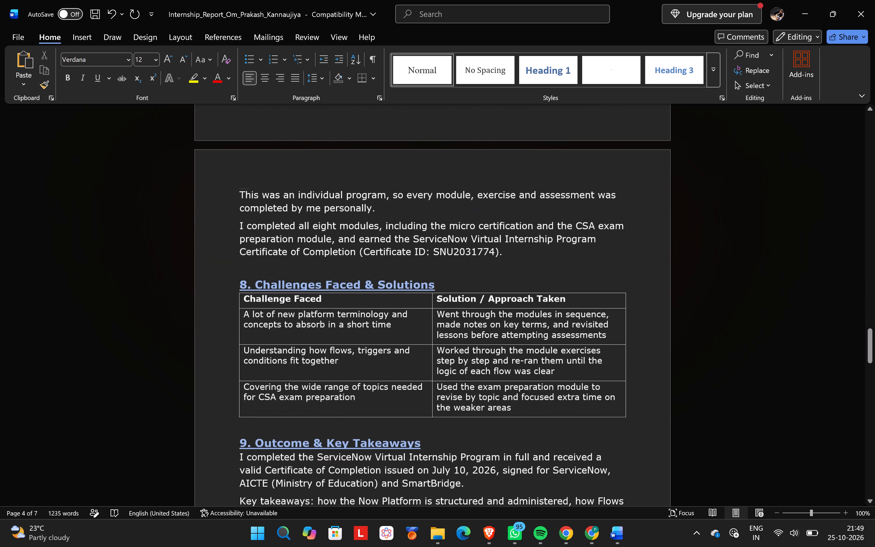
{"action": "scroll", "coordinate": [637, 230], "scroll_direction": "down", "scroll_amount": 1}
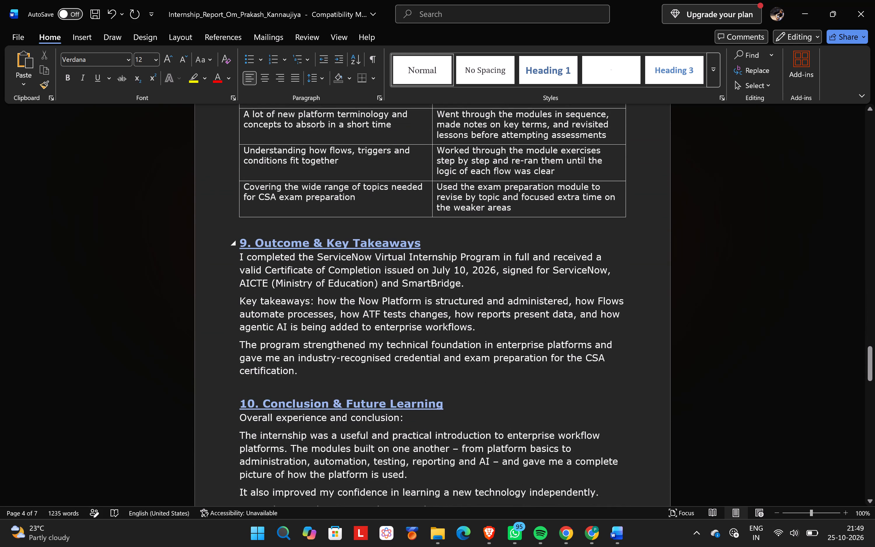
{"action": "left_click", "coordinate": [468, 268]}
{"action": "key", "text": "Left"}
{"action": "key", "text": "BackSpace"}
{"action": "key", "text": "BackSpace"}
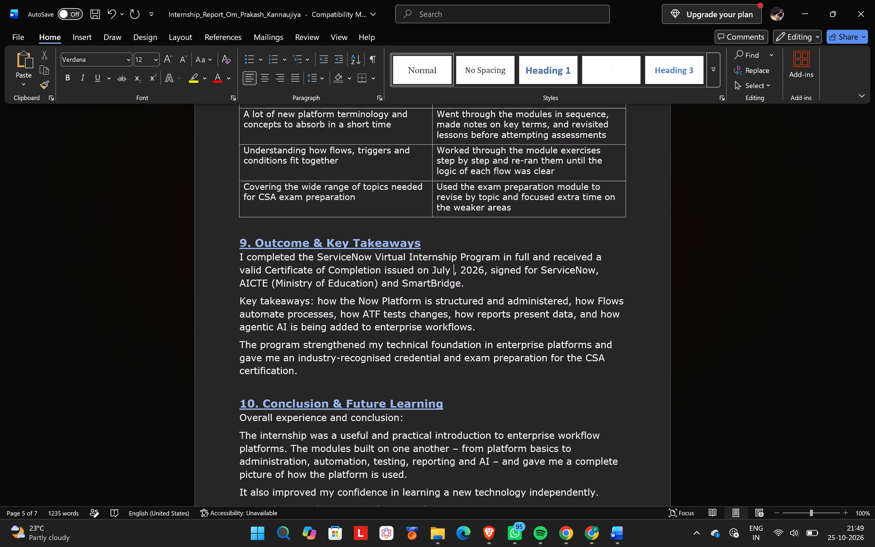
{"action": "key", "text": "5"}
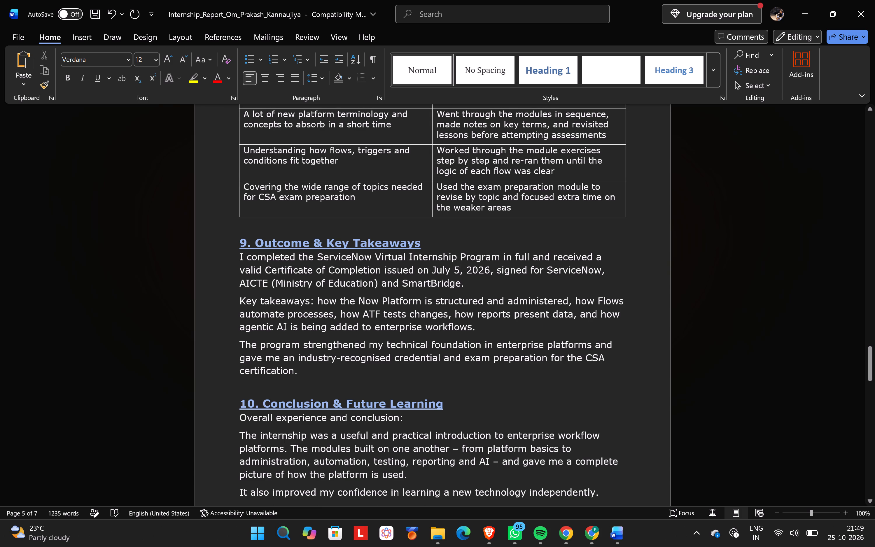
Review sections 10 to 12 of the report for remaining details that need updating.
{"action": "scroll", "coordinate": [498, 344], "scroll_direction": "down", "scroll_amount": 1}
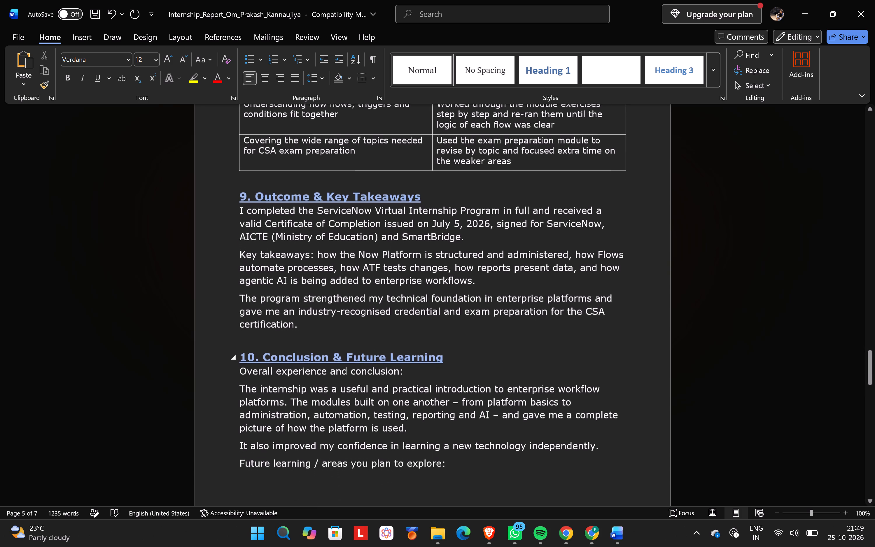
{"action": "scroll", "coordinate": [498, 344], "scroll_direction": "down", "scroll_amount": 3}
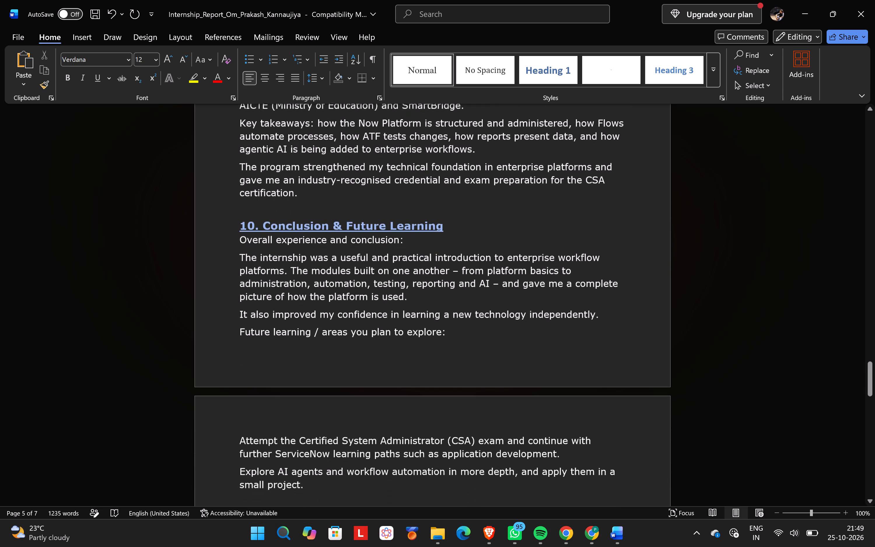
{"action": "scroll", "coordinate": [498, 344], "scroll_direction": "down", "scroll_amount": 3}
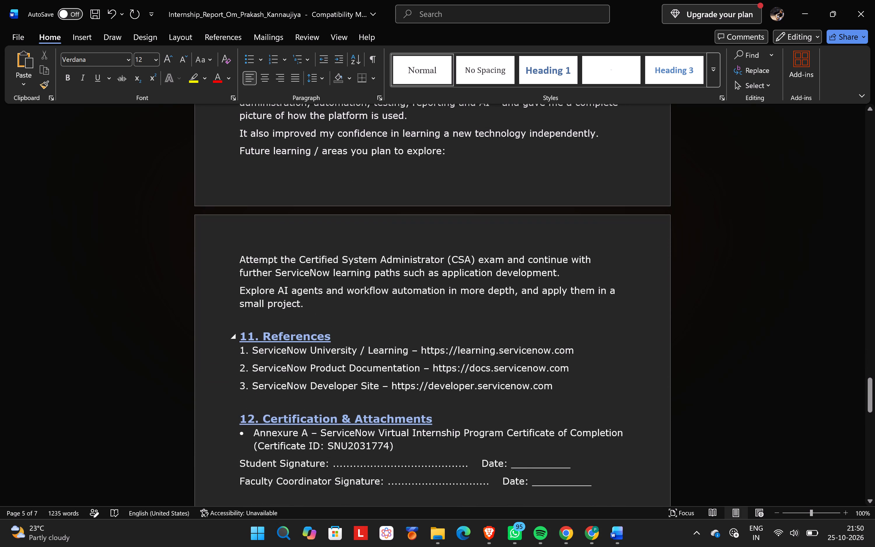
{"action": "scroll", "coordinate": [498, 344], "scroll_direction": "down", "scroll_amount": 1}
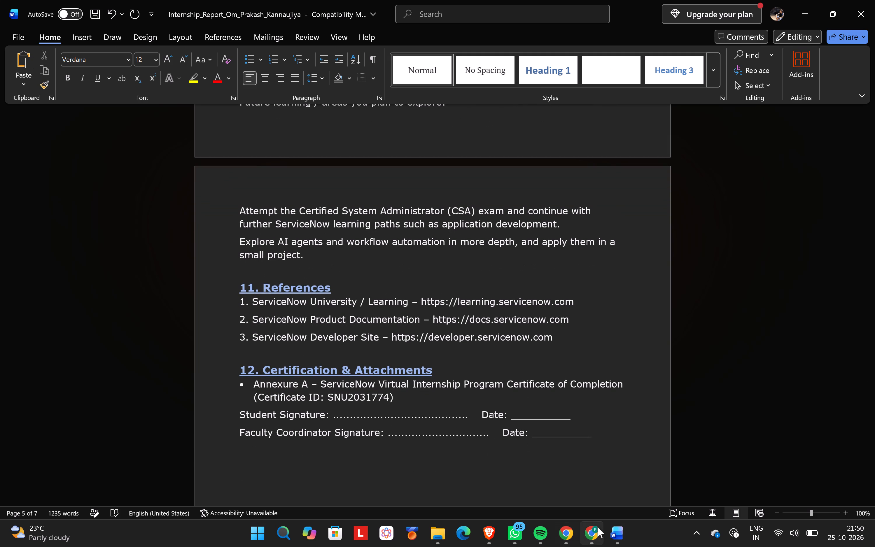
Open the new student's latest ServiceNow internship presentation from Downloads and copy the certificate ID on slide 2.
{"action": "left_click", "coordinate": [439, 537]}
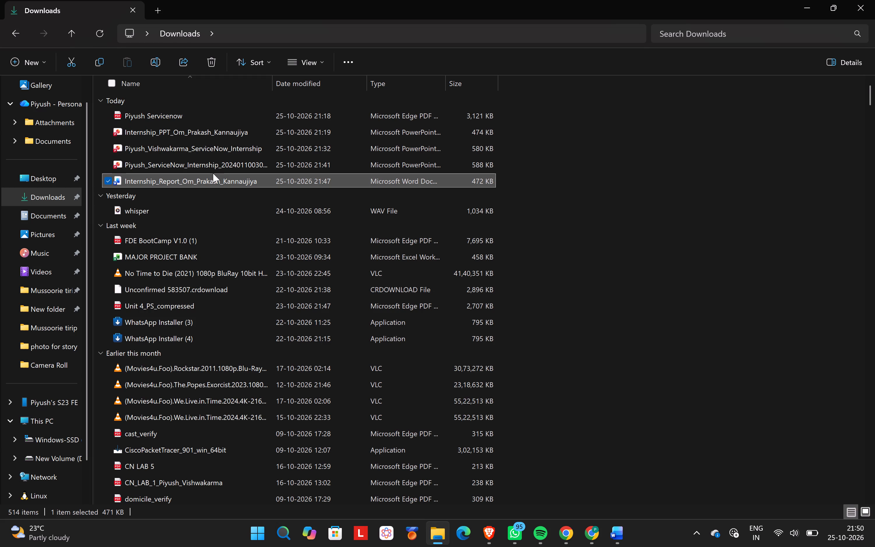
{"action": "double_click", "coordinate": [209, 166]}
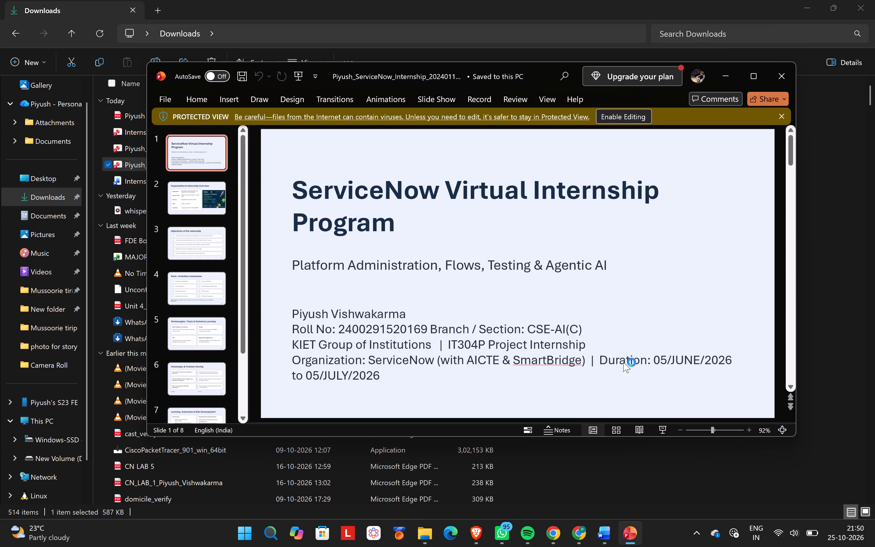
{"action": "key", "text": "Down"}
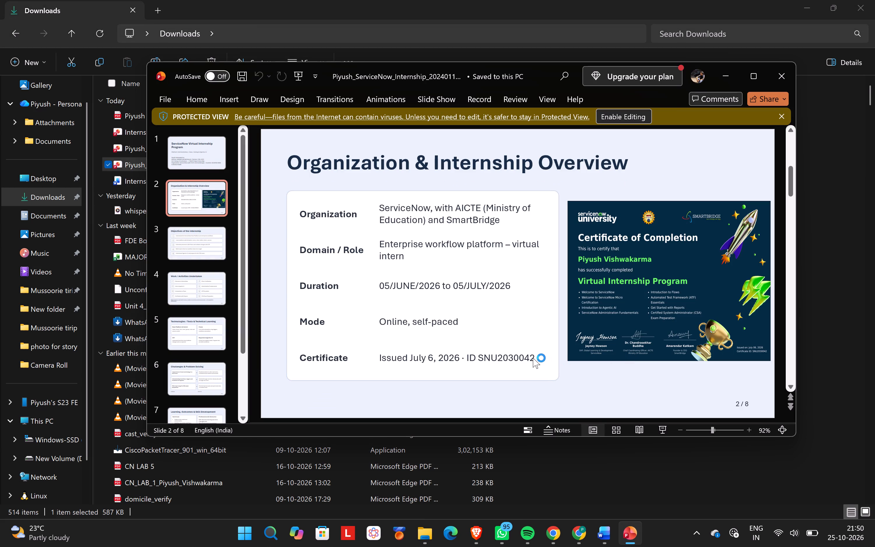
{"action": "left_click_drag", "start_coordinate": [533, 357], "coordinate": [482, 355]}
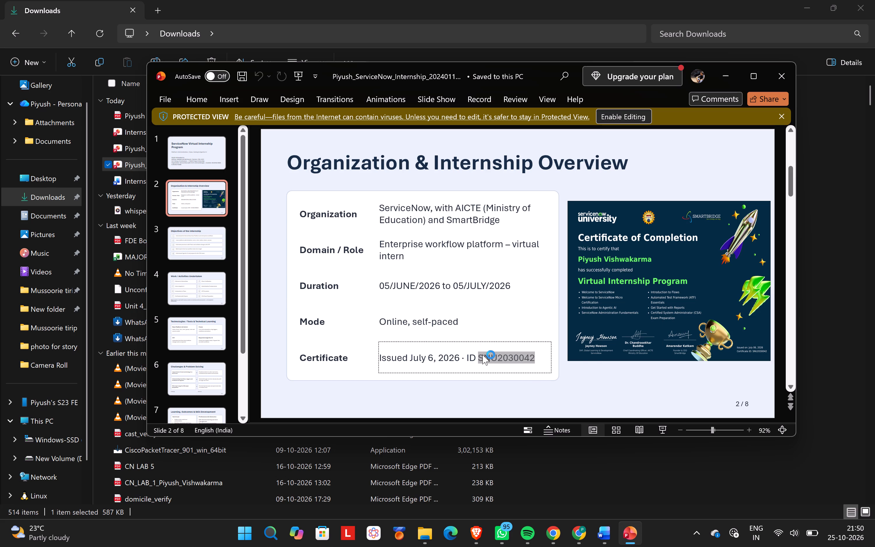
{"action": "key", "text": "ctrl+c"}
{"action": "left_click", "coordinate": [728, 75]}
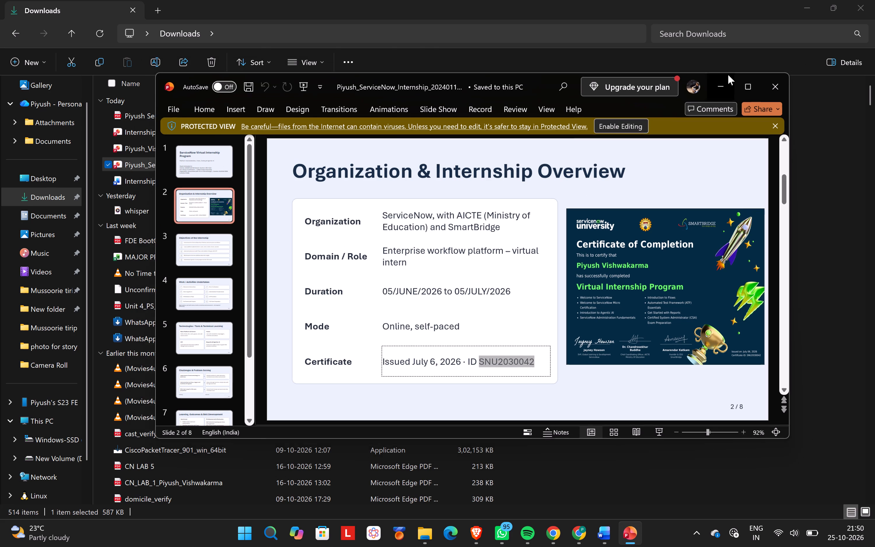
Switch back to the Word report and replace the certificate ID in section 12's Annexure A entry with the copied one.
{"action": "left_click", "coordinate": [606, 538]}
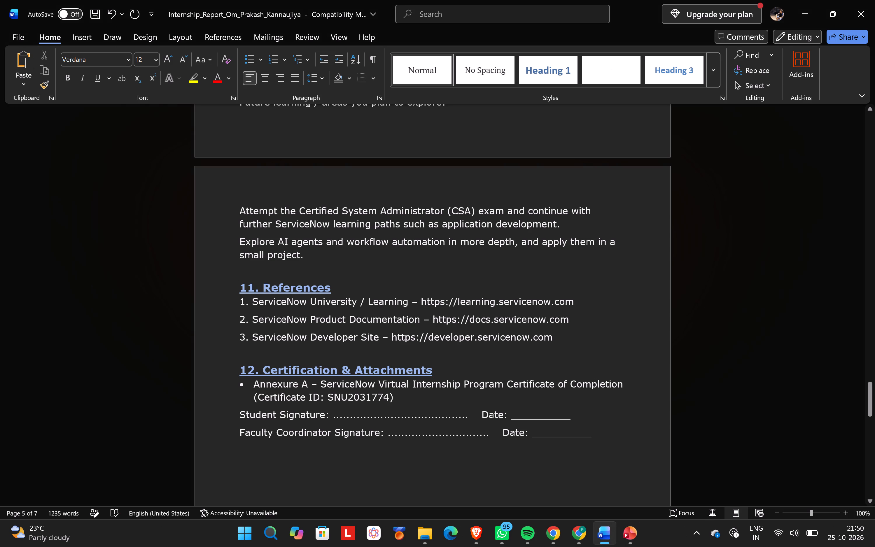
{"action": "left_click_drag", "start_coordinate": [388, 396], "coordinate": [331, 400]}
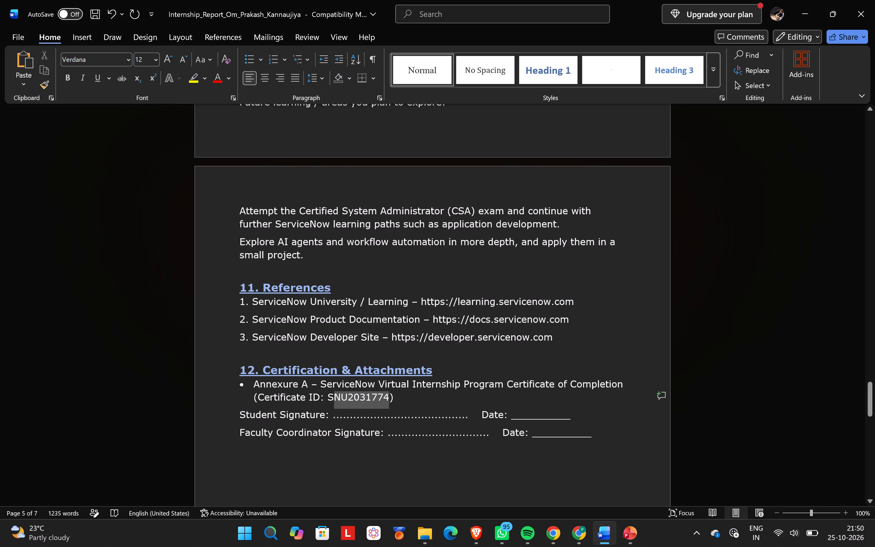
{"action": "left_click_drag", "start_coordinate": [331, 400], "coordinate": [326, 398]}
{"action": "key", "text": "ctrl+v"}
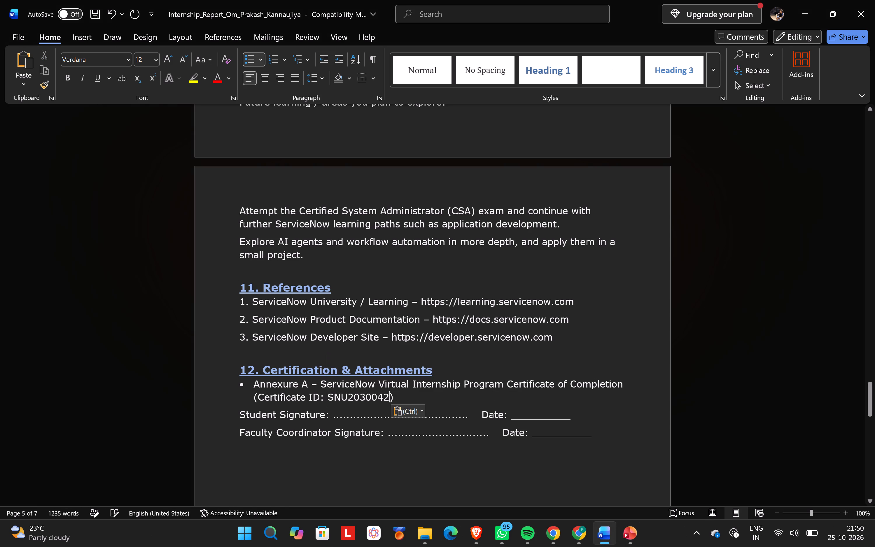
Replace the certificate ID in the contribution paragraph just before section 8, Challenges Faced & Solutions, with the copied one.
{"action": "scroll", "coordinate": [440, 344], "scroll_direction": "up", "scroll_amount": 3}
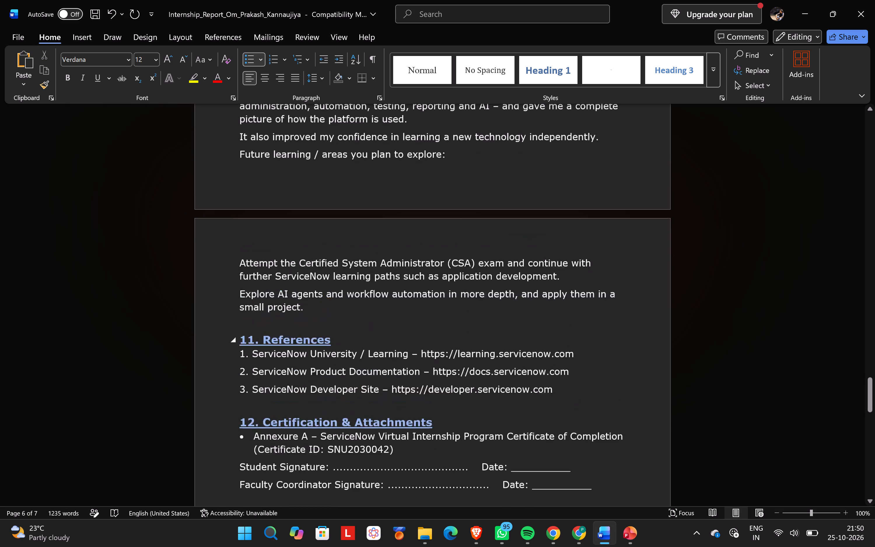
{"action": "scroll", "coordinate": [440, 344], "scroll_direction": "up", "scroll_amount": 5}
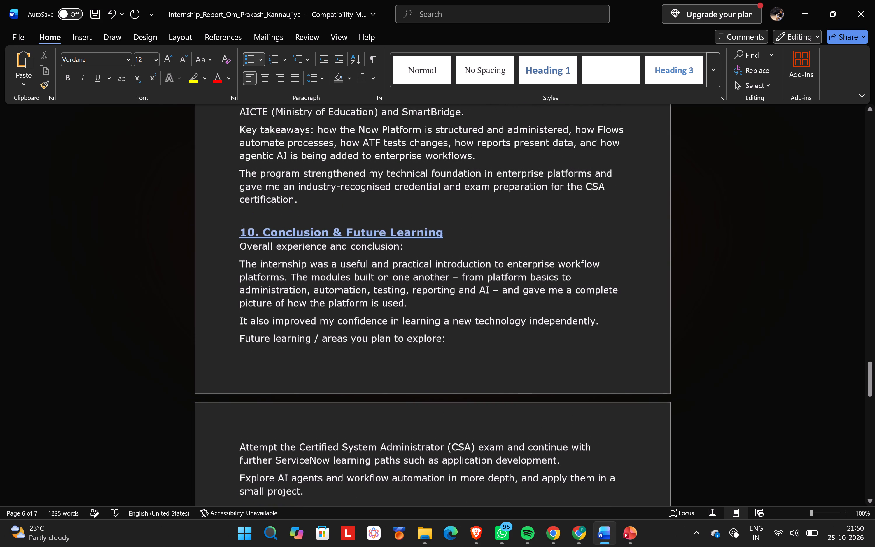
{"action": "scroll", "coordinate": [440, 344], "scroll_direction": "up", "scroll_amount": 4}
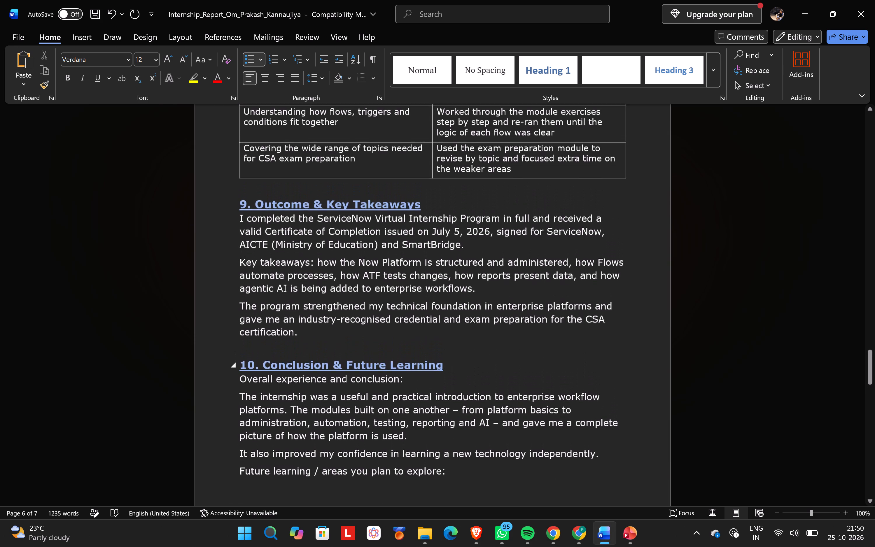
{"action": "scroll", "coordinate": [440, 344], "scroll_direction": "up", "scroll_amount": 1}
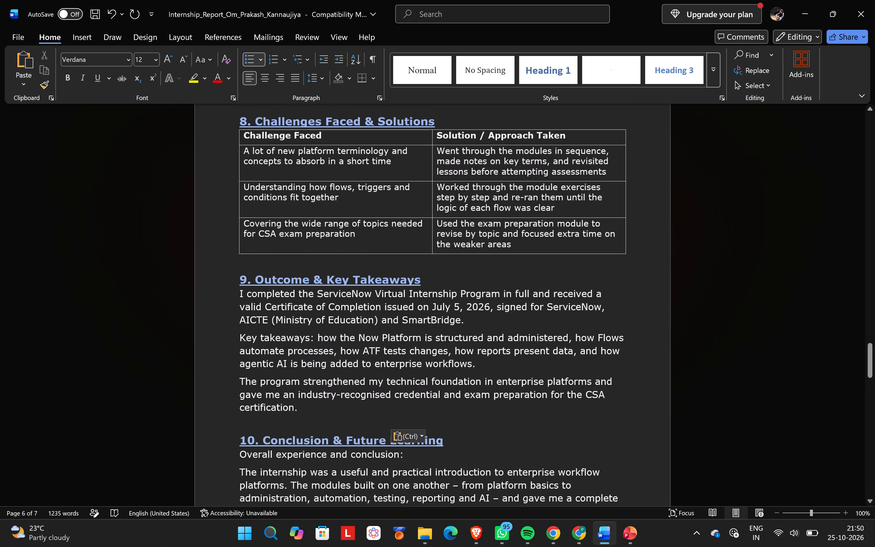
{"action": "scroll", "coordinate": [440, 344], "scroll_direction": "up", "scroll_amount": 2}
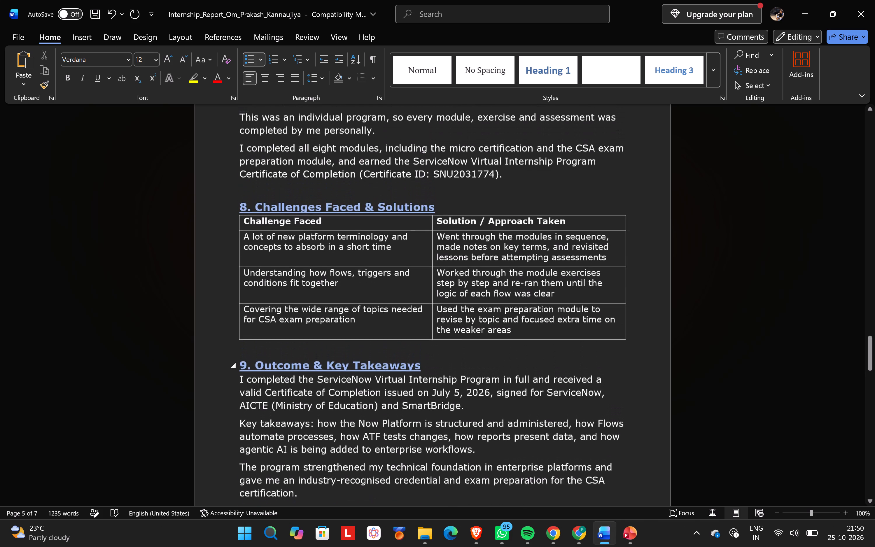
{"action": "scroll", "coordinate": [440, 344], "scroll_direction": "up", "scroll_amount": 1}
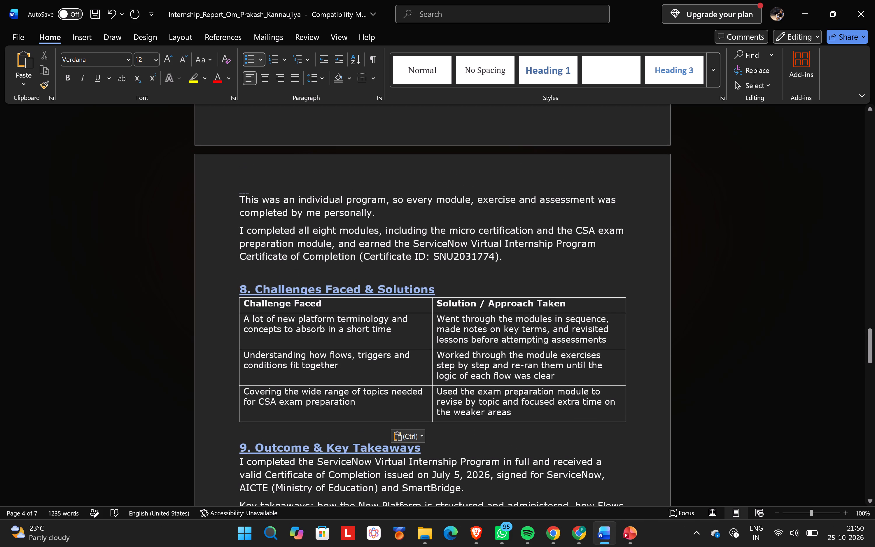
{"action": "left_click_drag", "start_coordinate": [492, 255], "coordinate": [435, 255]}
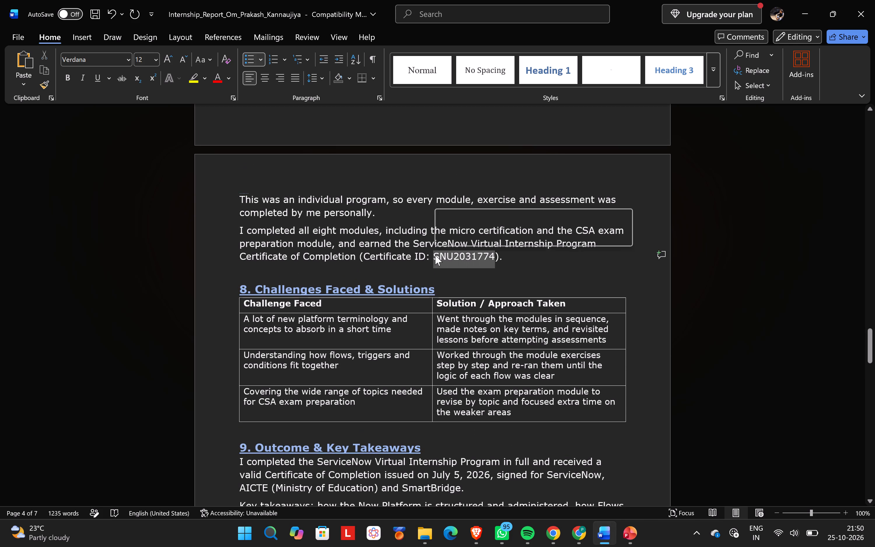
{"action": "key", "text": "ctrl+v"}
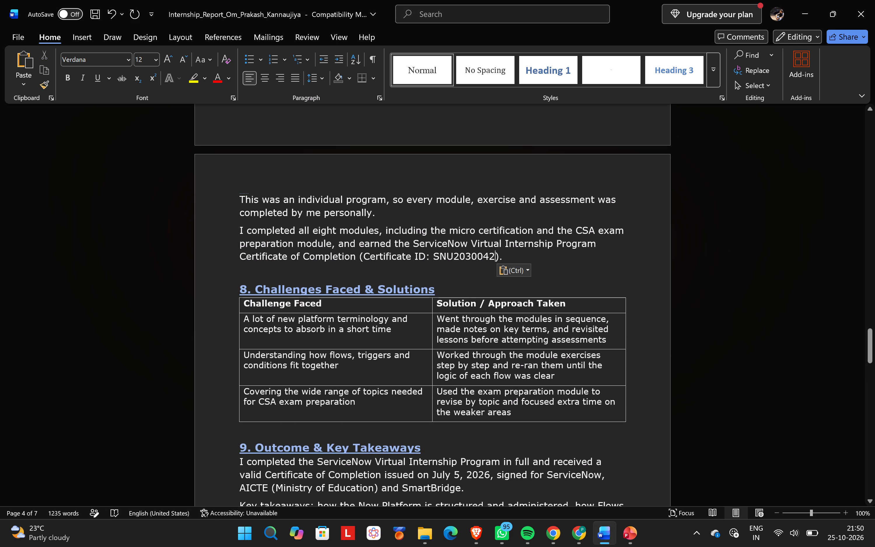
Replace the certificate ID in the first paragraph of section 4, Description of Work / Activities Undertaken, with the copied one.
{"action": "scroll", "coordinate": [477, 248], "scroll_direction": "up", "scroll_amount": 4}
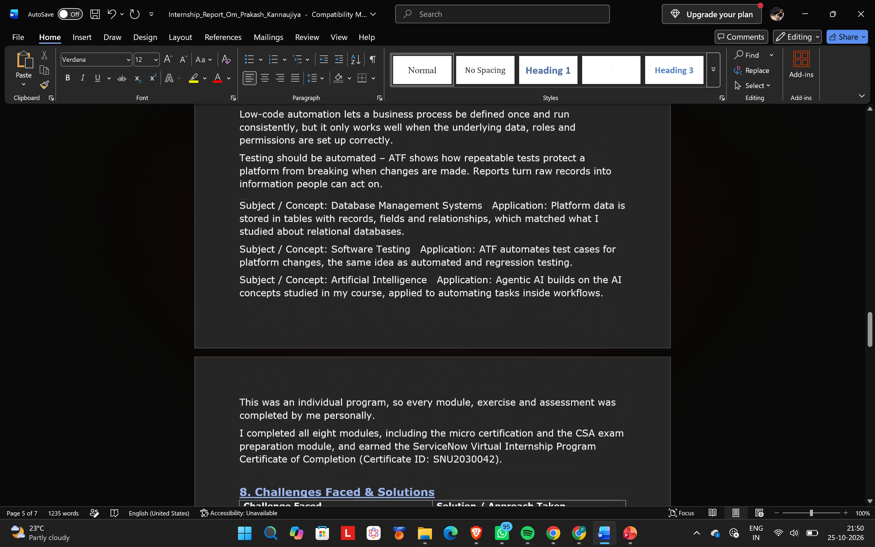
{"action": "scroll", "coordinate": [477, 248], "scroll_direction": "up", "scroll_amount": 4}
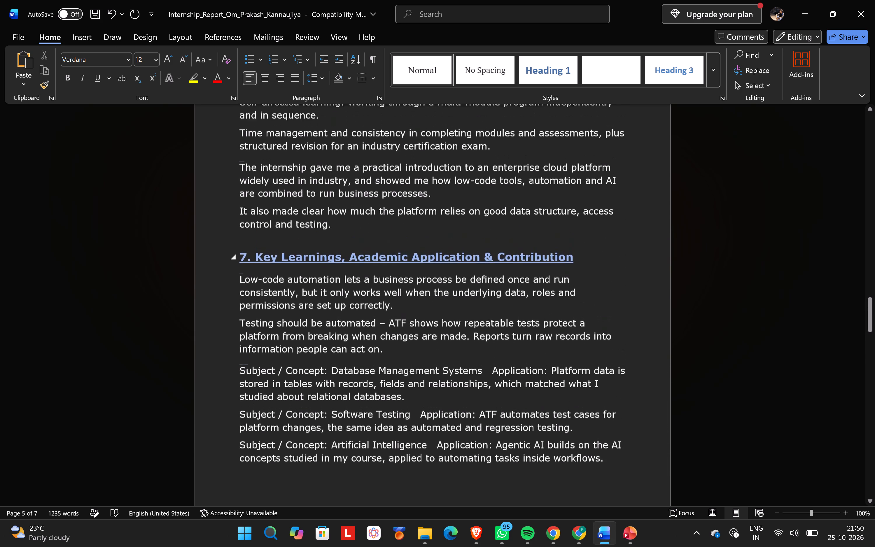
{"action": "scroll", "coordinate": [477, 248], "scroll_direction": "up", "scroll_amount": 5}
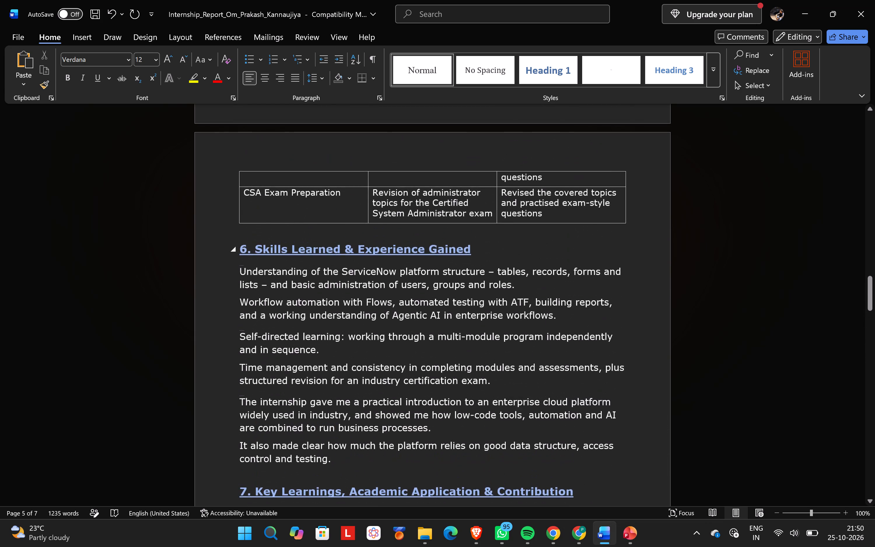
{"action": "scroll", "coordinate": [477, 248], "scroll_direction": "up", "scroll_amount": 5}
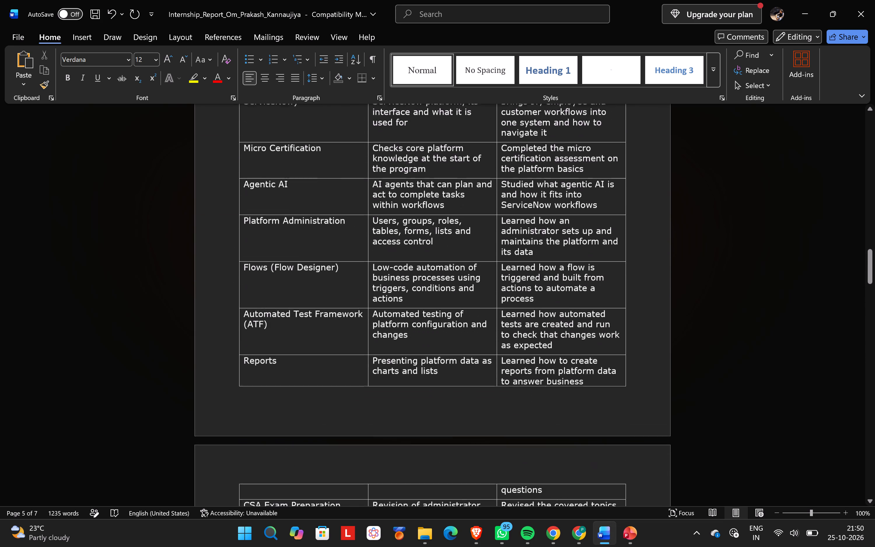
{"action": "scroll", "coordinate": [477, 248], "scroll_direction": "up", "scroll_amount": 5}
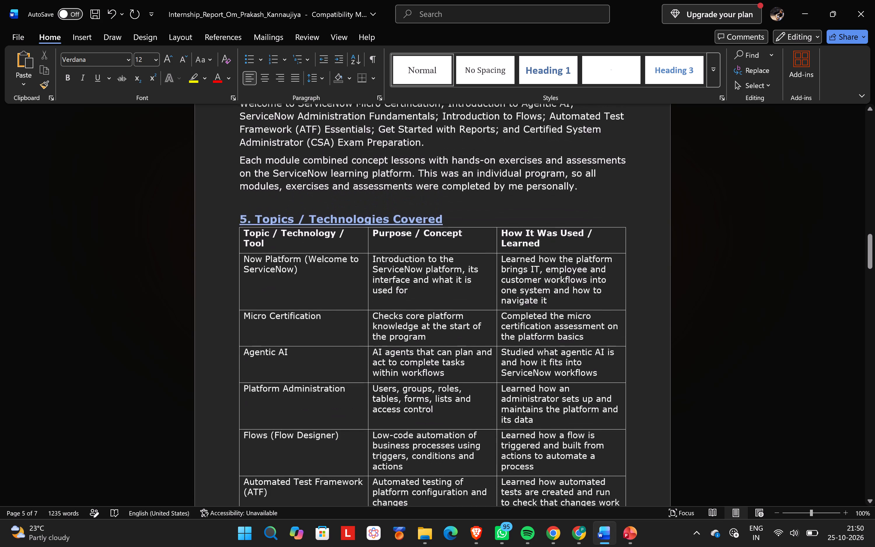
{"action": "scroll", "coordinate": [477, 248], "scroll_direction": "up", "scroll_amount": 2}
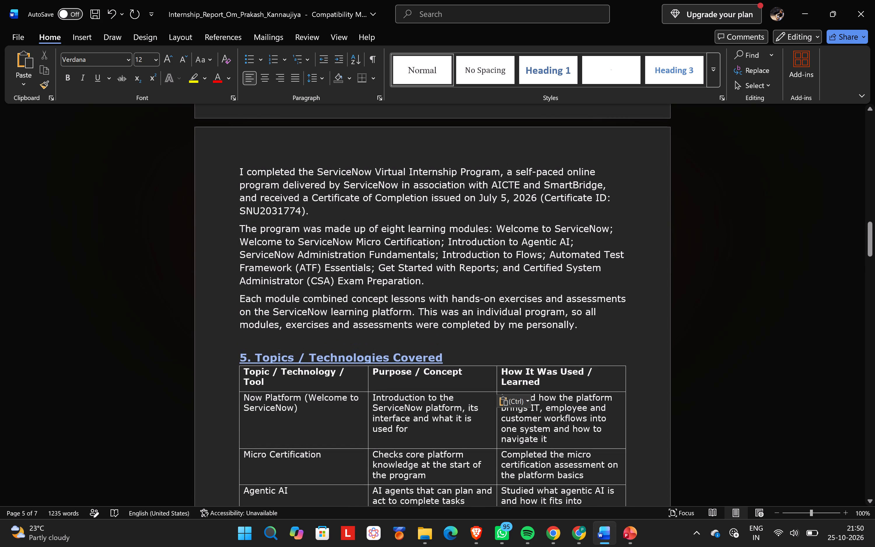
{"action": "left_click_drag", "start_coordinate": [300, 210], "coordinate": [243, 208]}
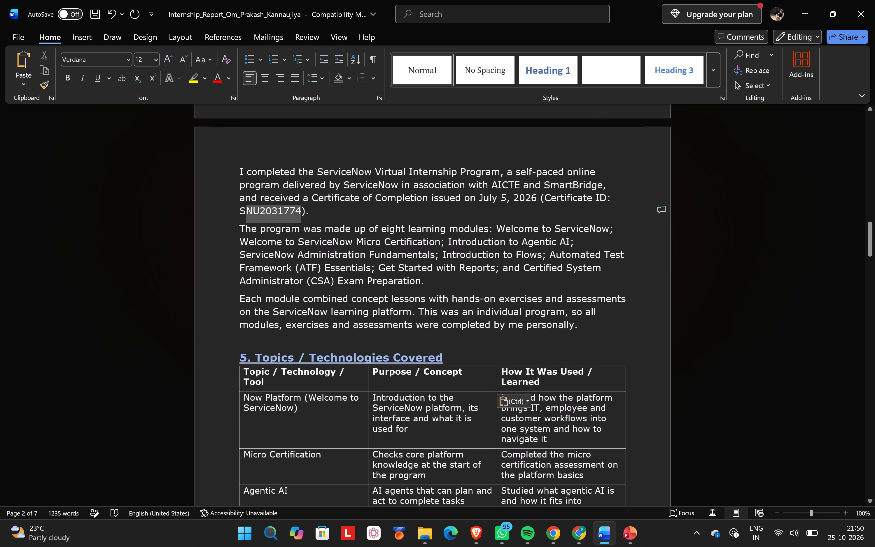
{"action": "left_click_drag", "start_coordinate": [243, 208], "coordinate": [235, 208]}
{"action": "key", "text": "ctrl+v"}
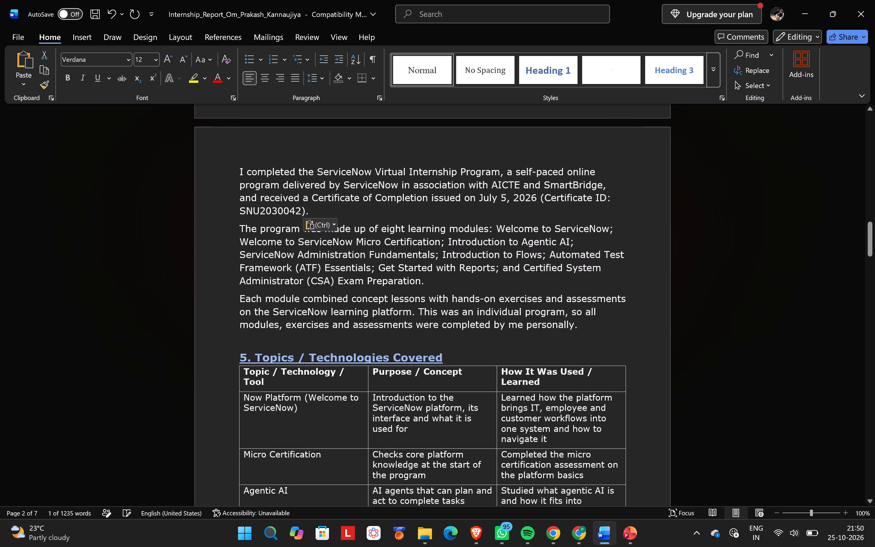
Review sections 3 to 1 and the cover page table for student details and internship dates.
{"action": "scroll", "coordinate": [390, 221], "scroll_direction": "up", "scroll_amount": 2}
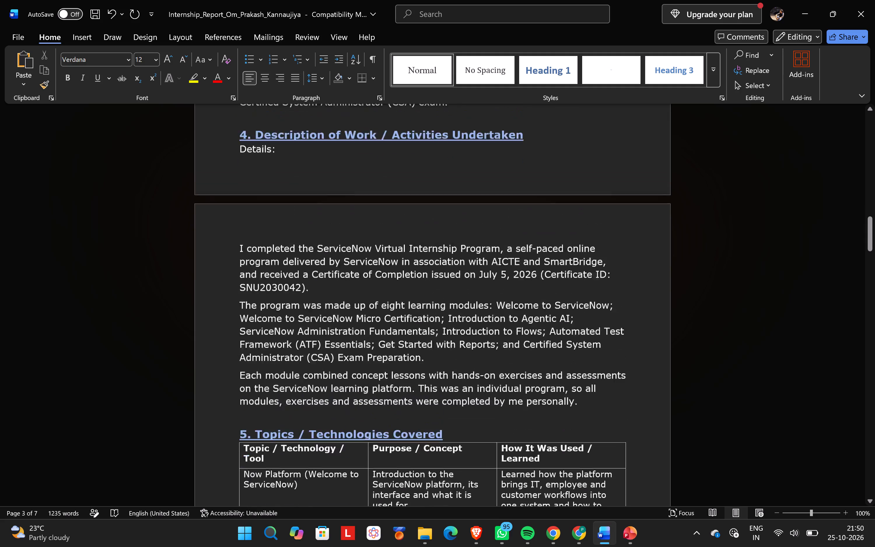
{"action": "scroll", "coordinate": [390, 221], "scroll_direction": "up", "scroll_amount": 3}
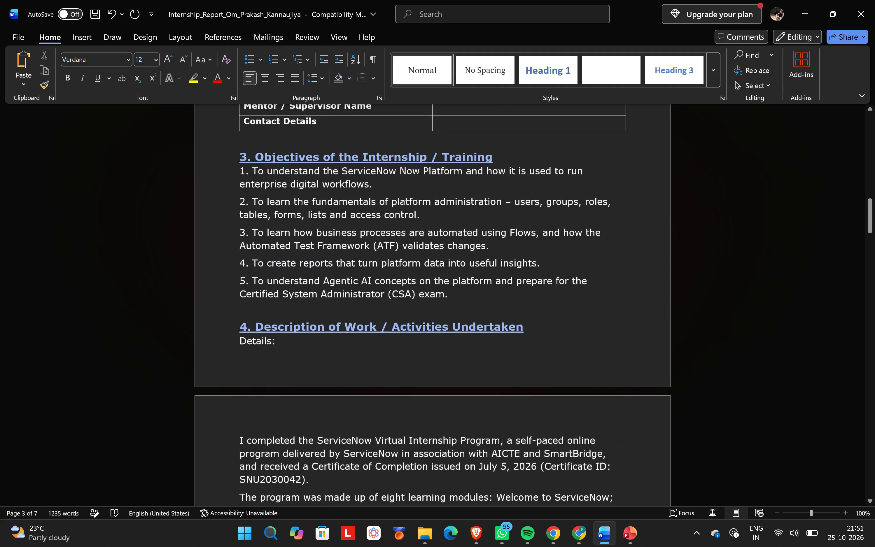
{"action": "scroll", "coordinate": [390, 221], "scroll_direction": "up", "scroll_amount": 2}
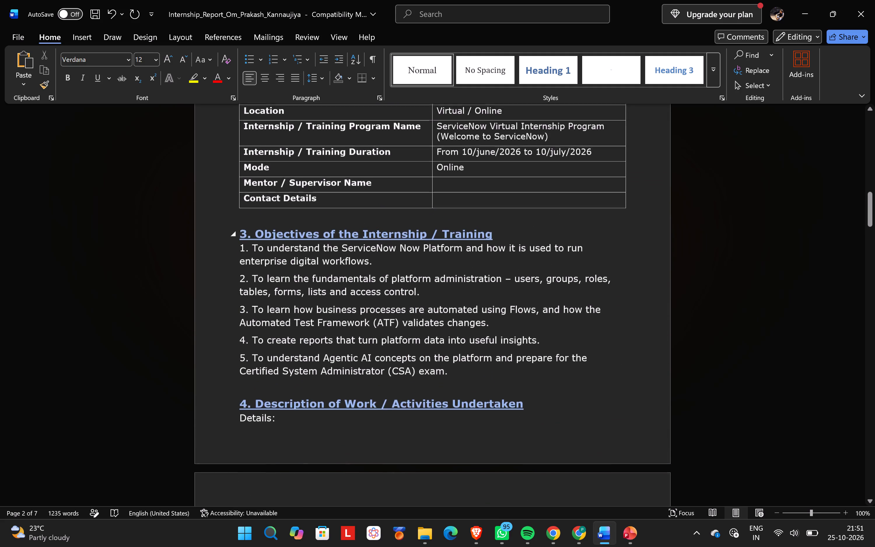
{"action": "scroll", "coordinate": [390, 221], "scroll_direction": "up", "scroll_amount": 6}
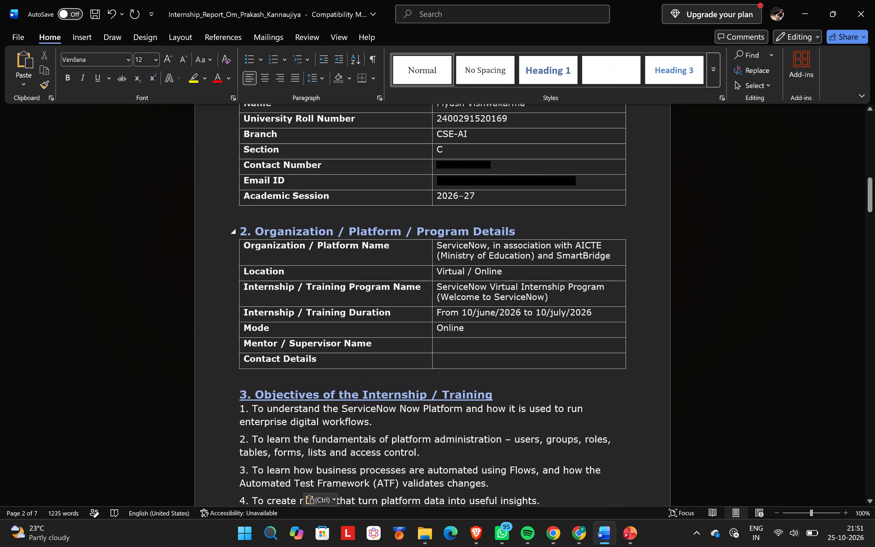
{"action": "scroll", "coordinate": [390, 221], "scroll_direction": "up", "scroll_amount": 5}
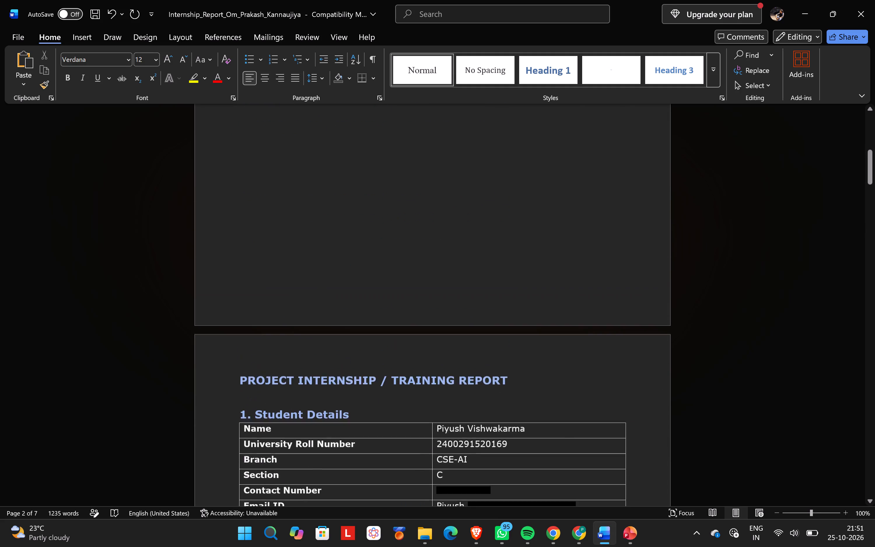
{"action": "scroll", "coordinate": [390, 221], "scroll_direction": "up", "scroll_amount": 5}
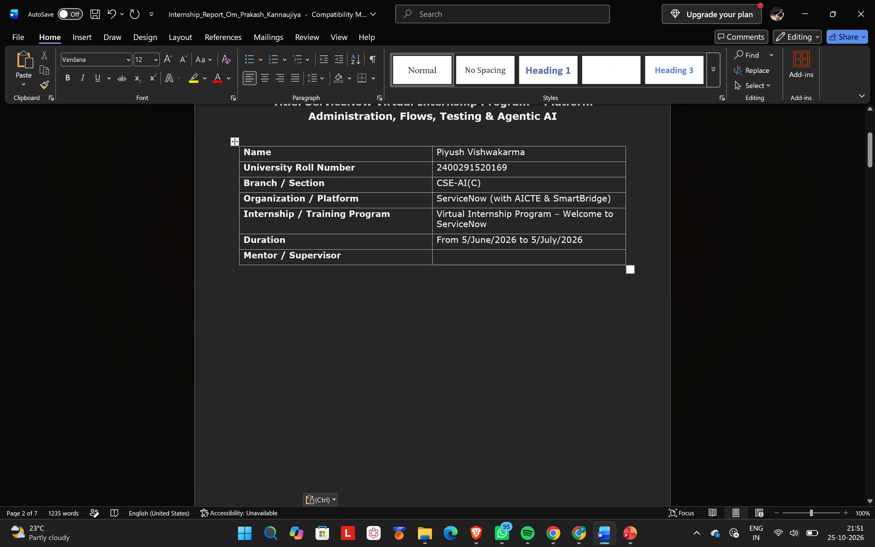
Review the report's body from section 4 to section 7 for content that still needs changing.
{"action": "scroll", "coordinate": [390, 221], "scroll_direction": "down", "scroll_amount": 7}
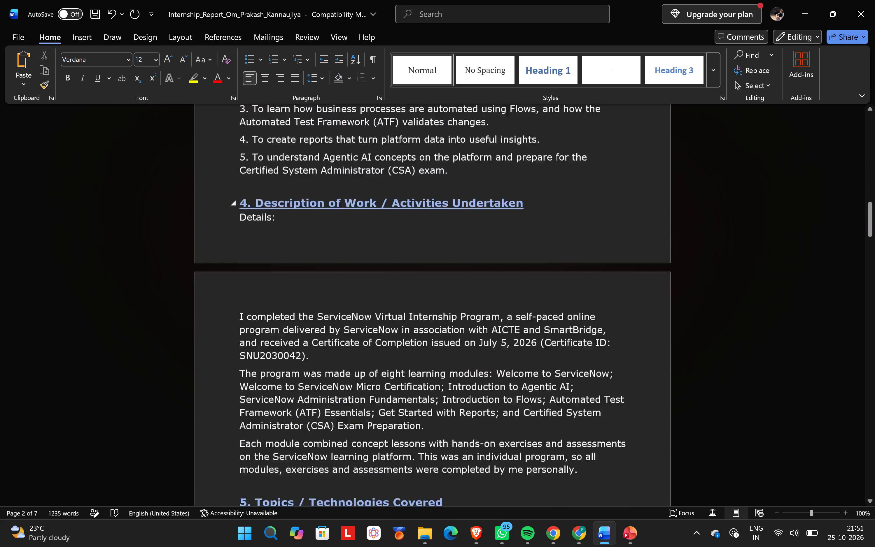
{"action": "scroll", "coordinate": [390, 221], "scroll_direction": "down", "scroll_amount": 2}
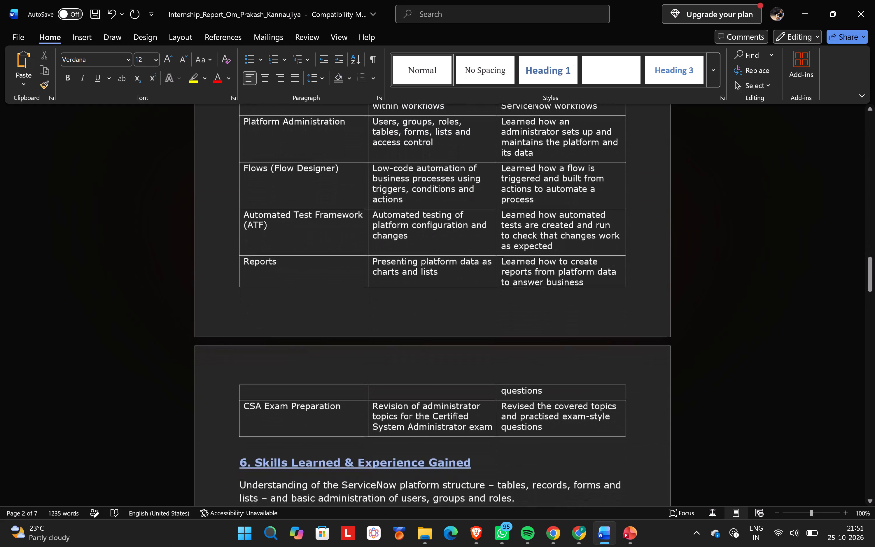
{"action": "scroll", "coordinate": [390, 221], "scroll_direction": "down", "scroll_amount": 2}
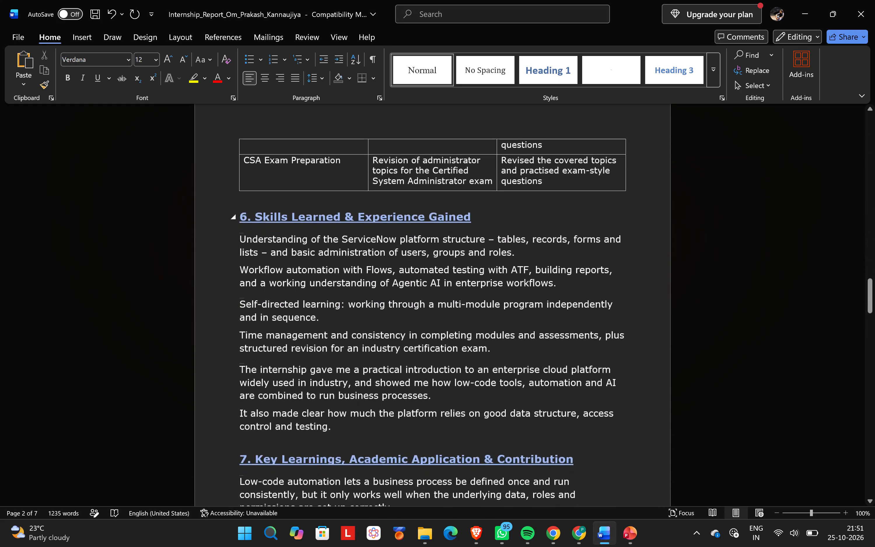
{"action": "scroll", "coordinate": [390, 221], "scroll_direction": "down", "scroll_amount": 1}
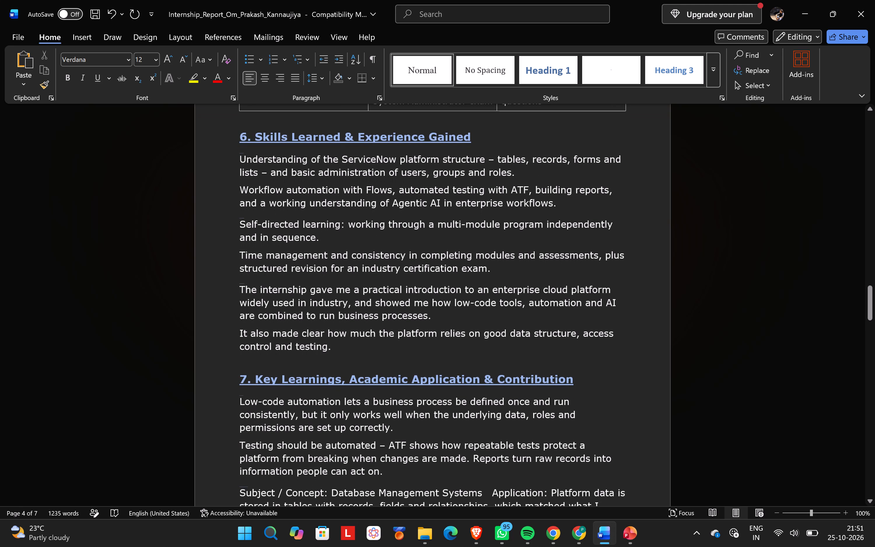
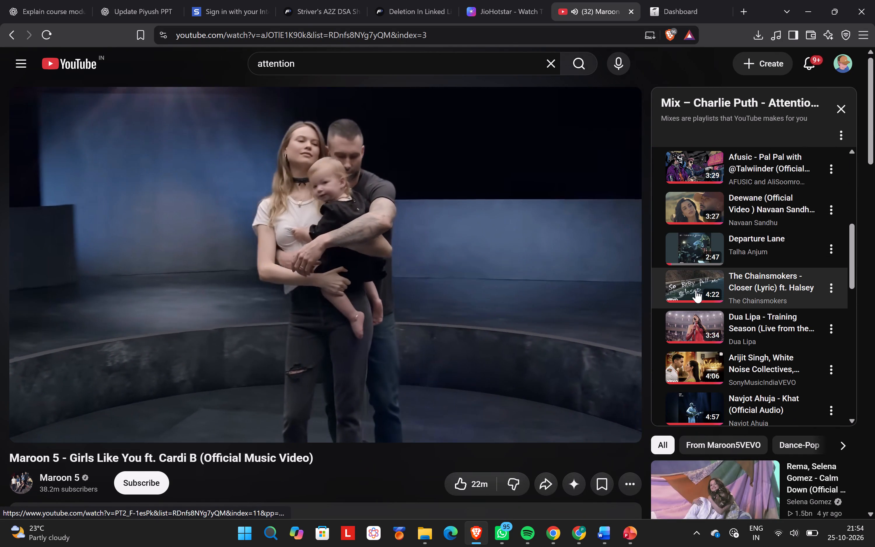
{"action": "scroll", "coordinate": [696, 290], "scroll_direction": "down", "scroll_amount": 2}
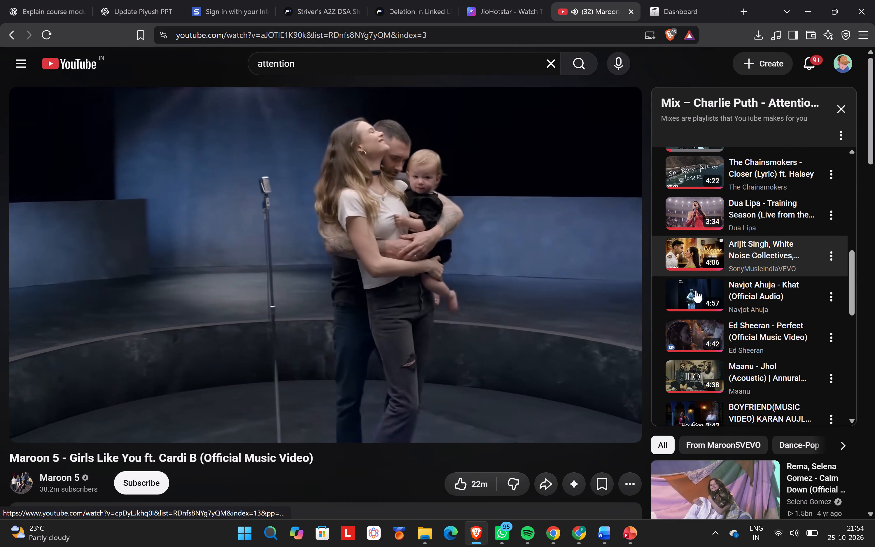
{"action": "scroll", "coordinate": [696, 290], "scroll_direction": "down", "scroll_amount": 3}
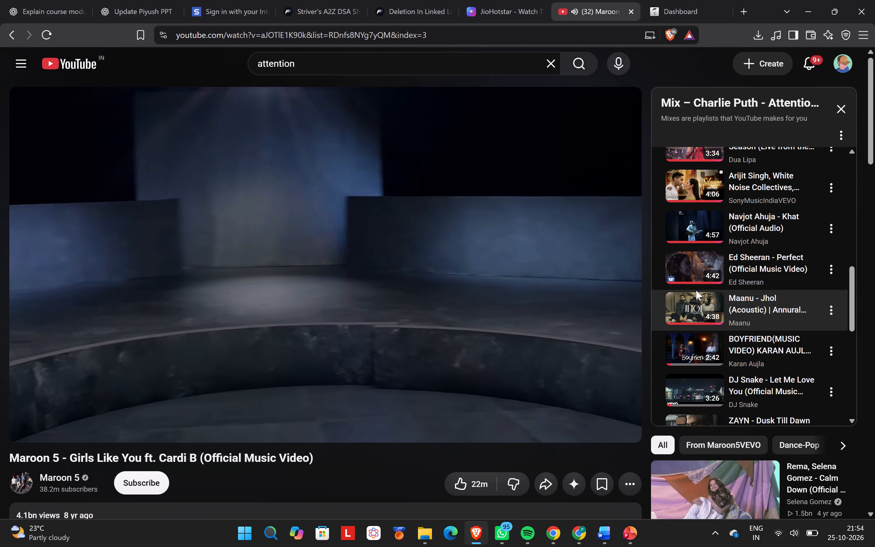
{"action": "scroll", "coordinate": [696, 290], "scroll_direction": "down", "scroll_amount": 2}
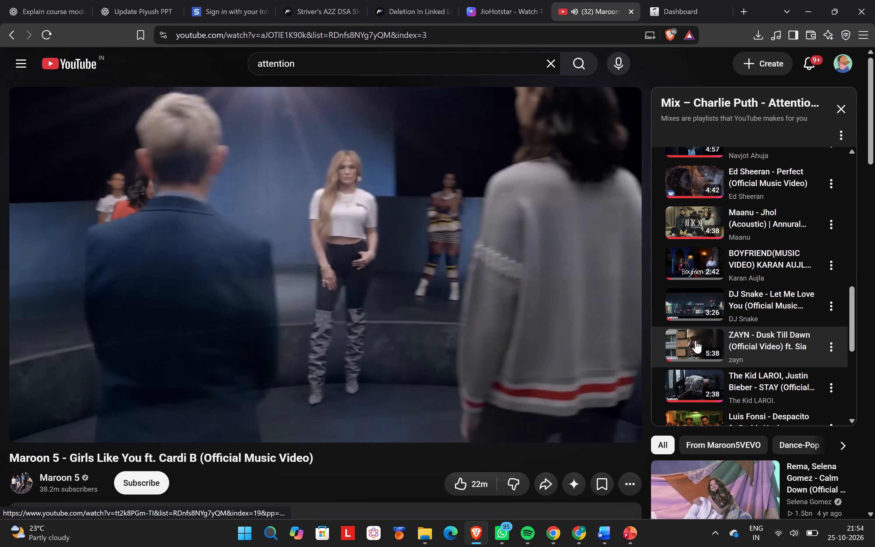
{"action": "left_click", "coordinate": [696, 341]}
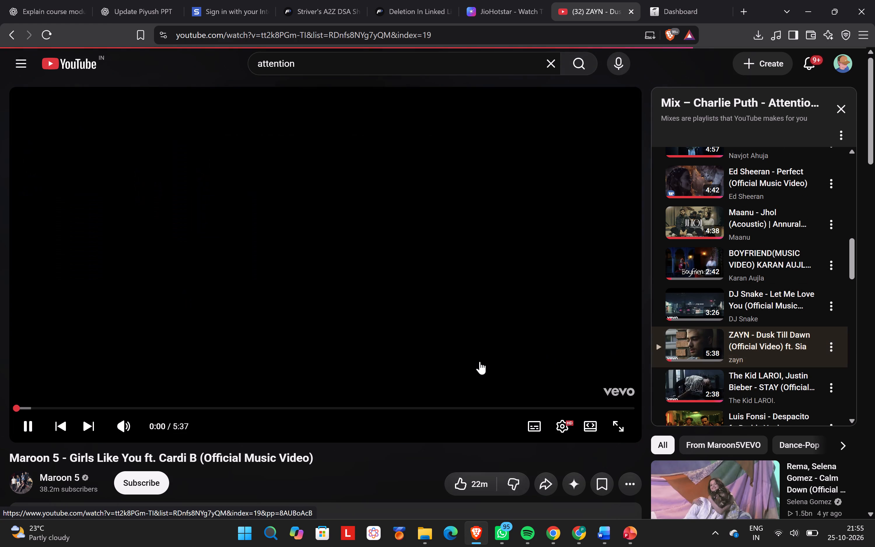
{"action": "key", "text": "Right"}
{"action": "key", "text": "Right"}
{"action": "key", "text": "Right"}
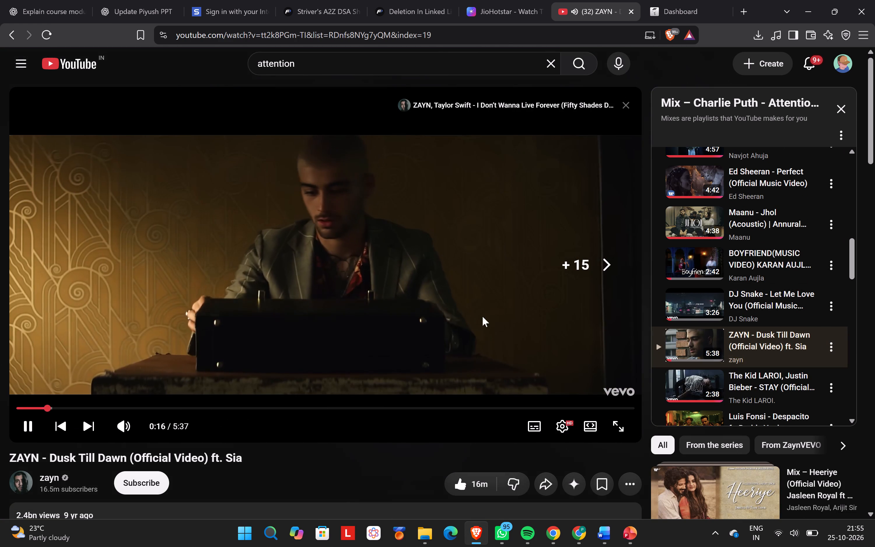
Switch to the KIET LMS dashboard and open a new submission for the Internship PPT assignment.
{"action": "left_click", "coordinate": [697, 0]}
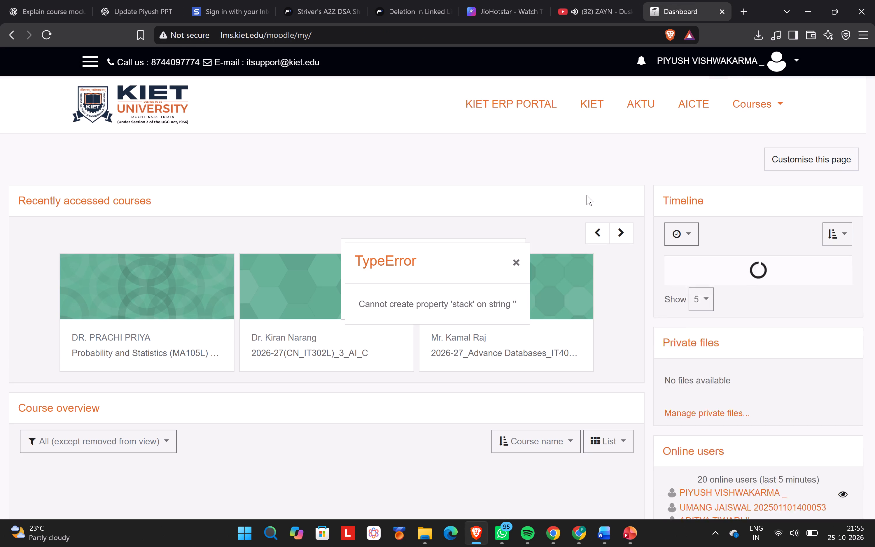
{"action": "left_click", "coordinate": [374, 391]}
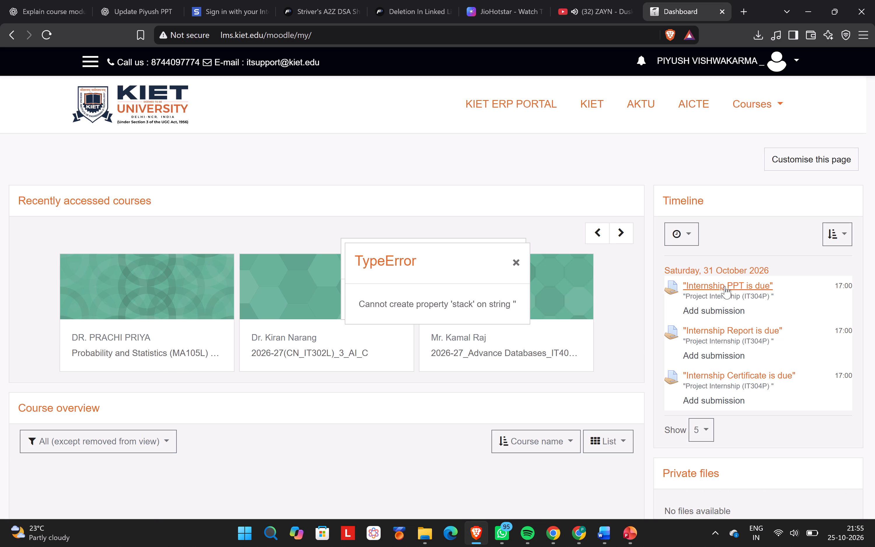
{"action": "left_click", "coordinate": [719, 285]}
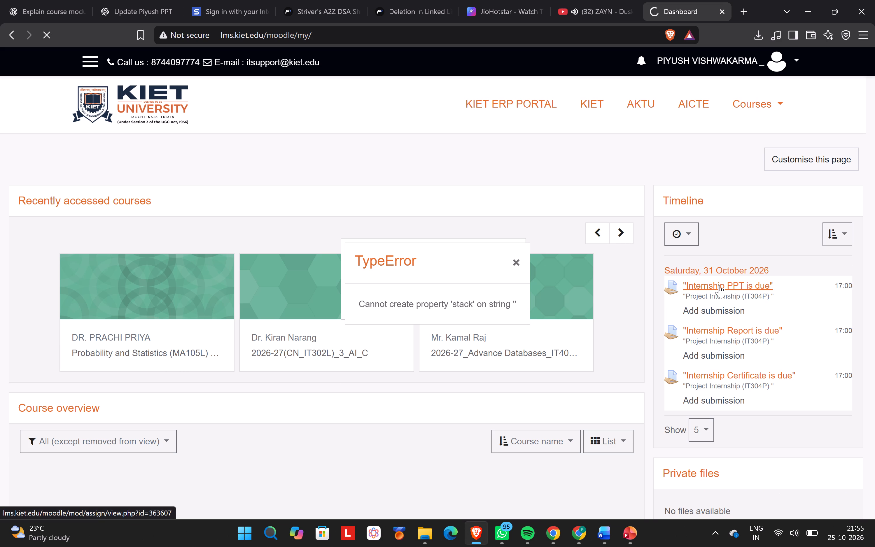
{"action": "scroll", "coordinate": [400, 346], "scroll_direction": "down", "scroll_amount": 3}
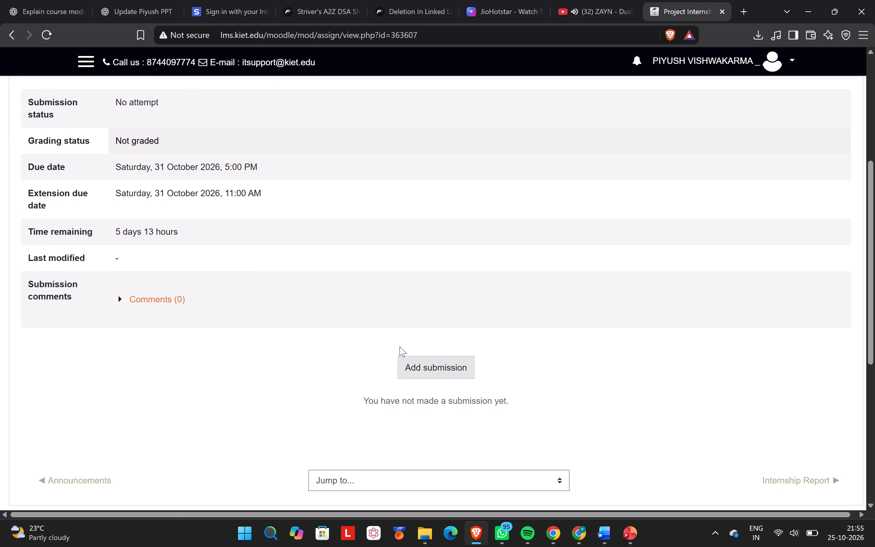
{"action": "left_click", "coordinate": [423, 344]}
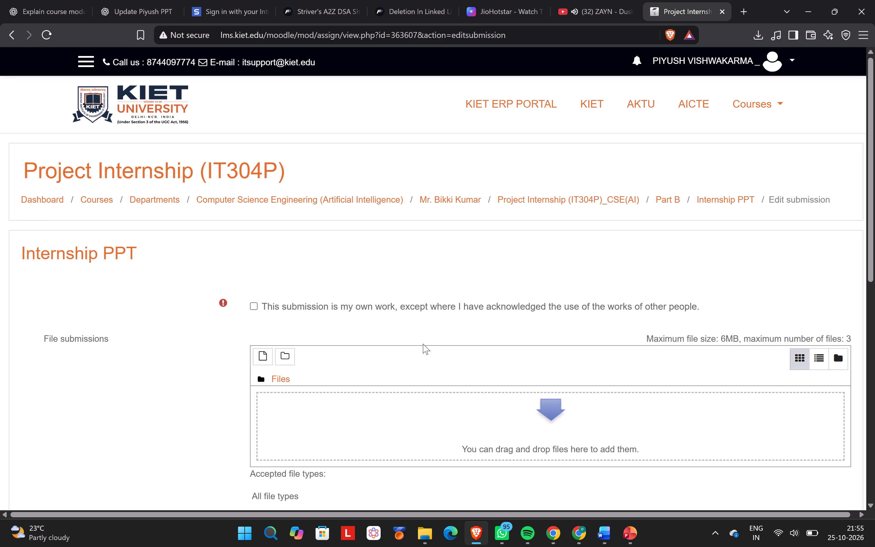
Accept the own-work statement, upload the Piyush_ServiceNow_Internship presentation whose name ends in the roll number, and save the Internship PPT submission.
{"action": "left_click", "coordinate": [253, 305]}
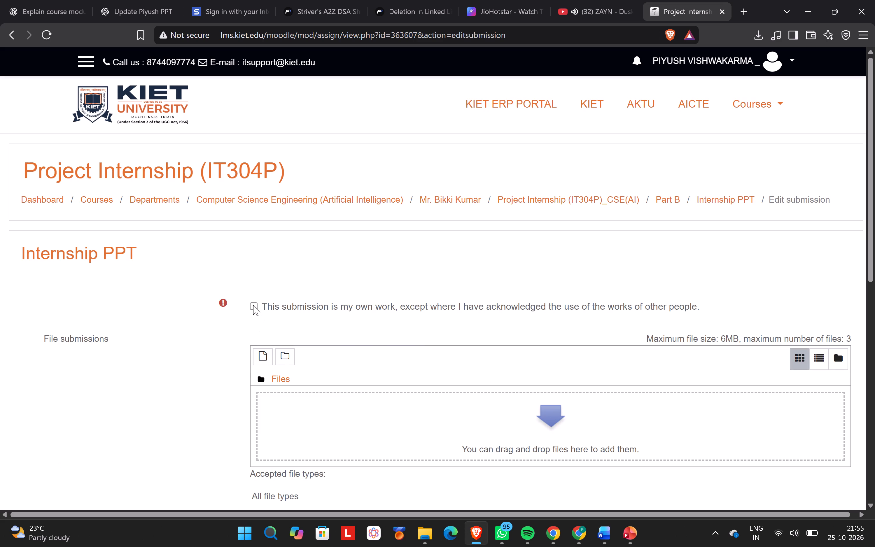
{"action": "left_click", "coordinate": [262, 357]}
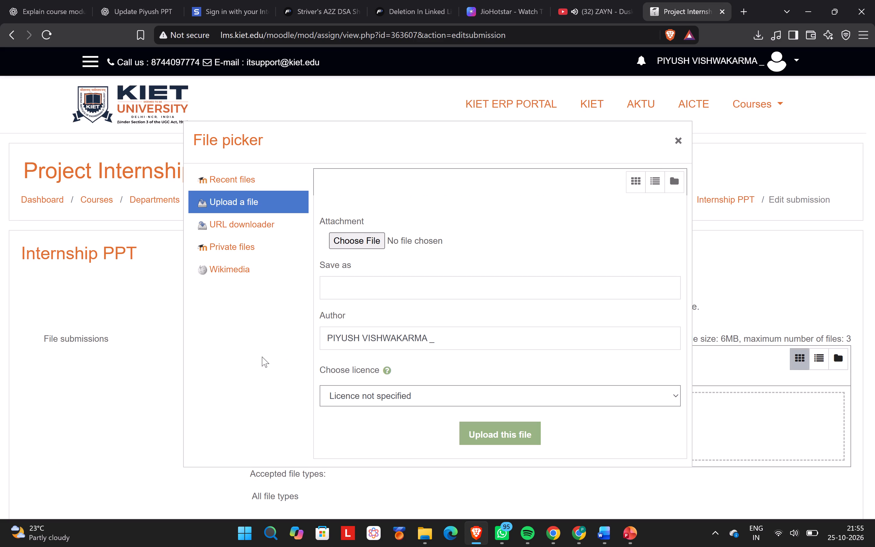
{"action": "left_click", "coordinate": [346, 246]}
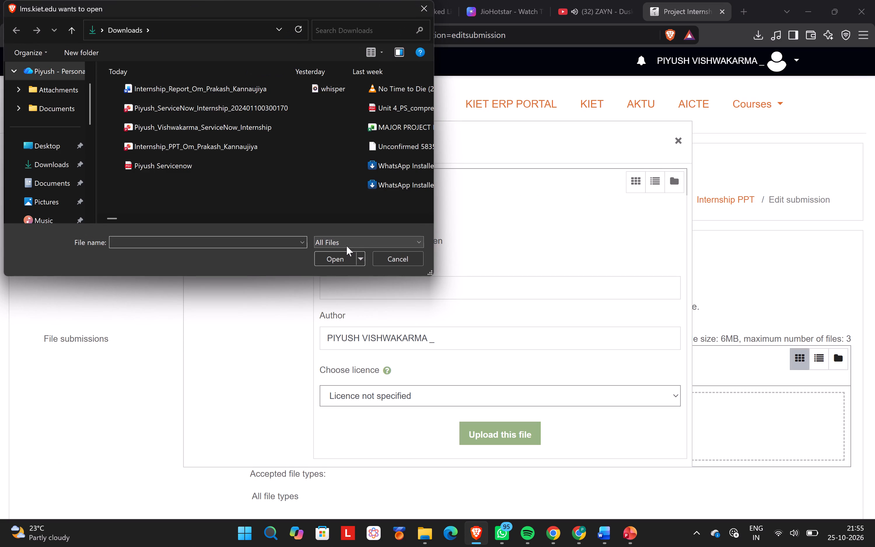
{"action": "left_click", "coordinate": [113, 105]}
{"action": "left_click", "coordinate": [322, 256]}
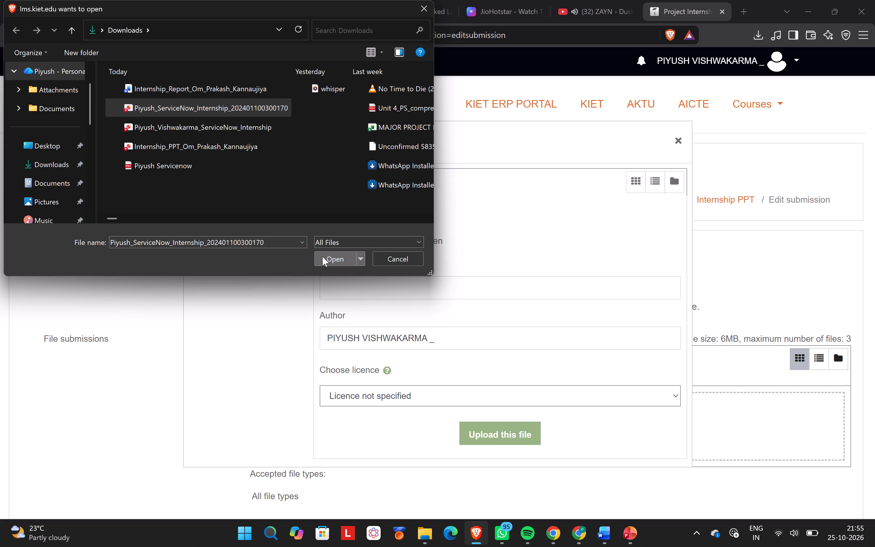
{"action": "left_click", "coordinate": [501, 429]}
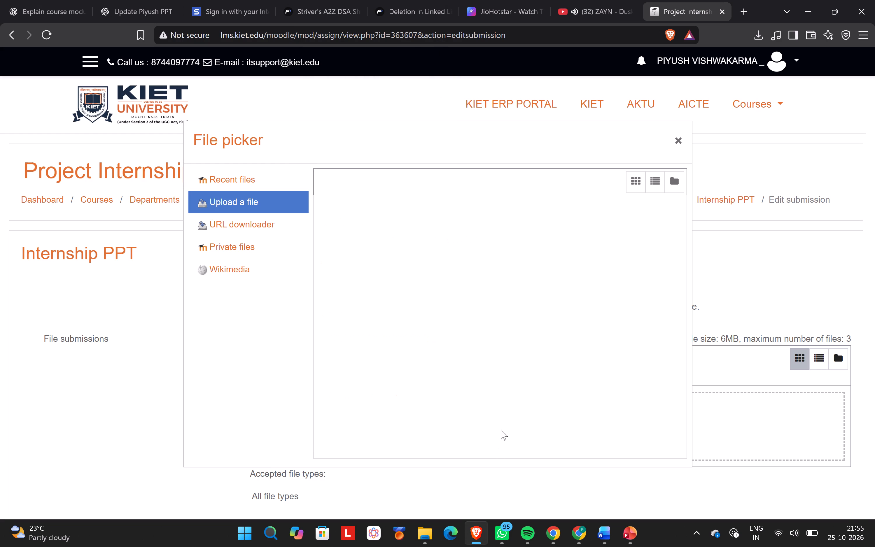
{"action": "scroll", "coordinate": [501, 429], "scroll_direction": "down", "scroll_amount": 1}
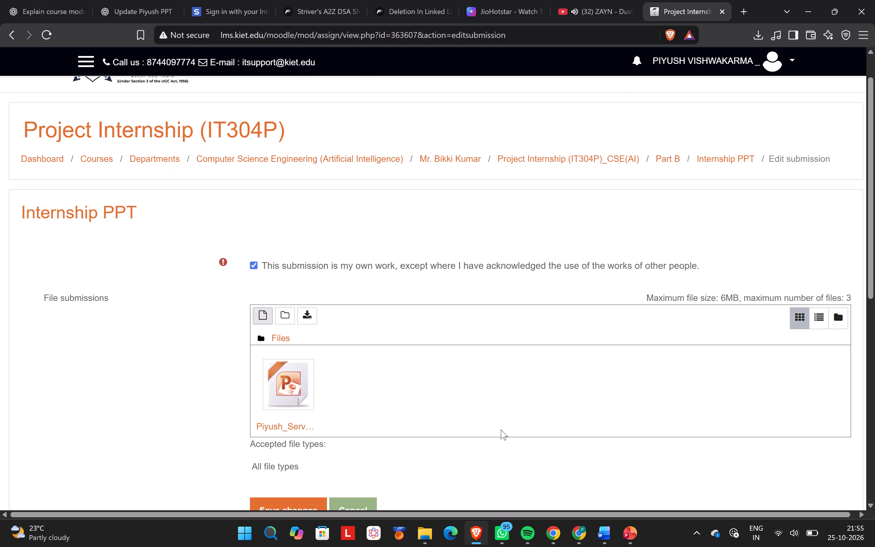
{"action": "scroll", "coordinate": [501, 429], "scroll_direction": "down", "scroll_amount": 1}
{"action": "left_click", "coordinate": [302, 329]}
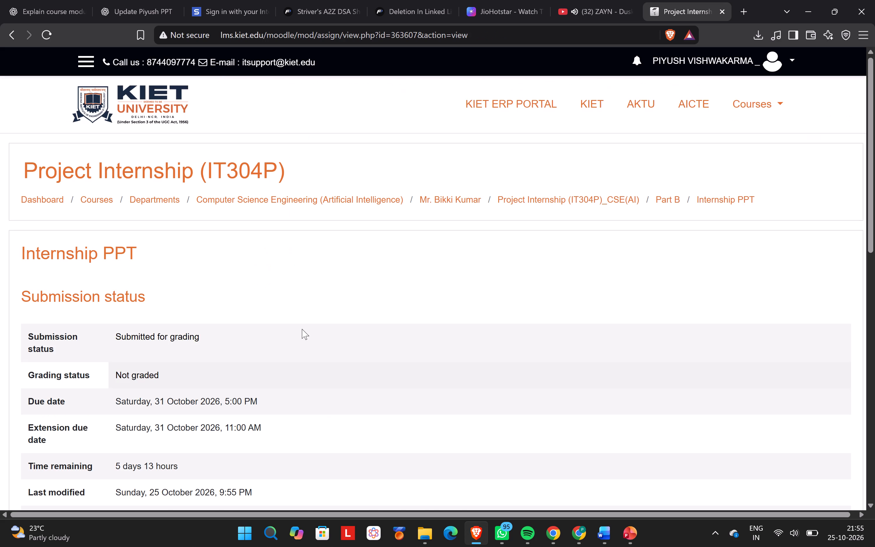
Return to the LMS dashboard and open a new submission for the Internship Certificate assignment.
{"action": "scroll", "coordinate": [302, 329], "scroll_direction": "down", "scroll_amount": 3}
{"action": "scroll", "coordinate": [302, 329], "scroll_direction": "up", "scroll_amount": 2}
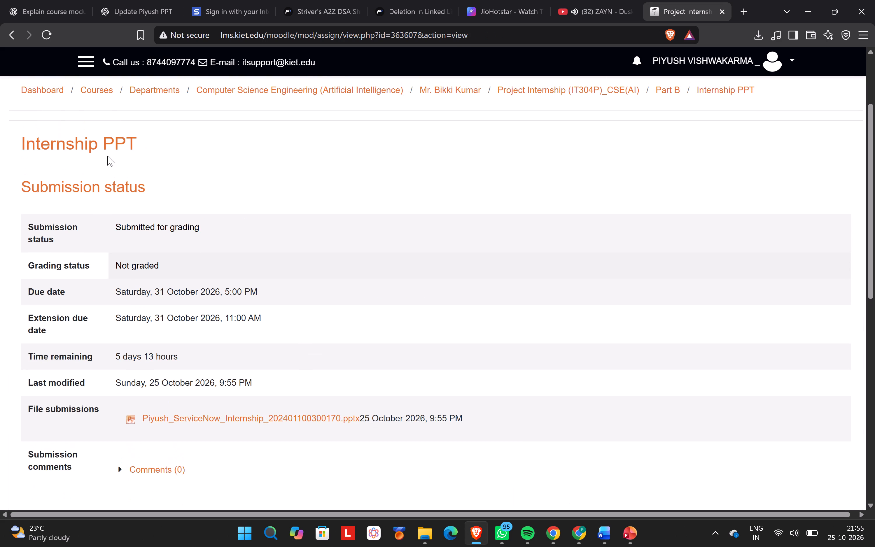
{"action": "scroll", "coordinate": [273, 120], "scroll_direction": "up", "scroll_amount": 1}
{"action": "left_click", "coordinate": [48, 181]}
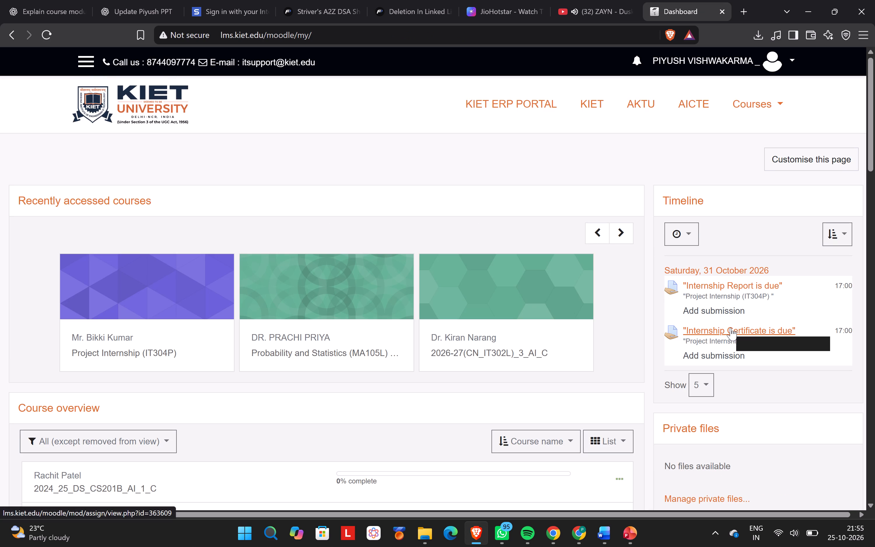
{"action": "left_click", "coordinate": [731, 328]}
{"action": "scroll", "coordinate": [454, 329], "scroll_direction": "down", "scroll_amount": 2}
{"action": "scroll", "coordinate": [475, 359], "scroll_direction": "down", "scroll_amount": 1}
{"action": "left_click", "coordinate": [427, 467]}
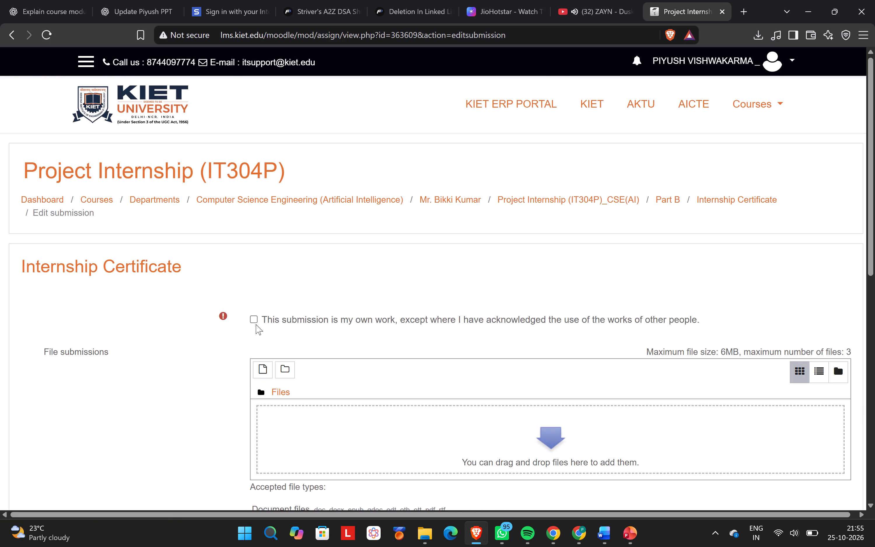
Accept the own-work statement, upload Piyush Servicenow.pdf from Downloads, and save the Internship Certificate submission.
{"action": "left_click", "coordinate": [256, 324]}
{"action": "left_click", "coordinate": [254, 318]}
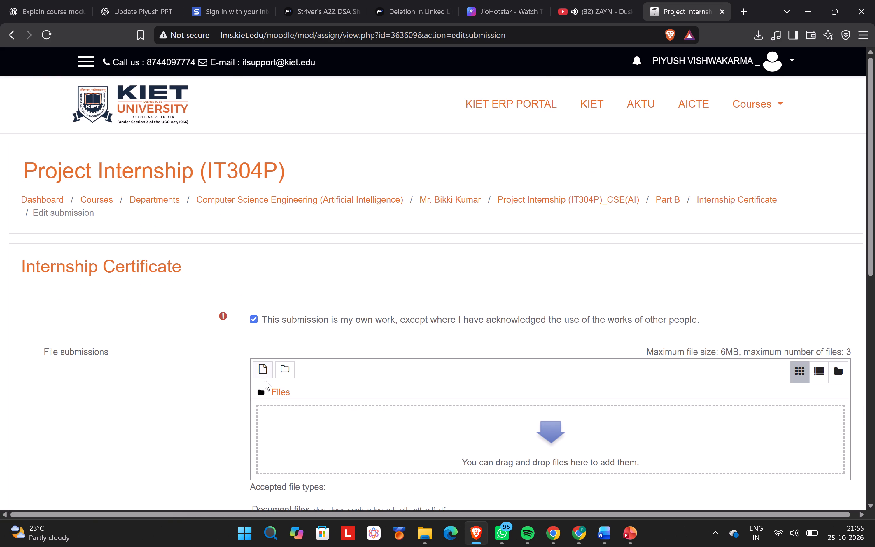
{"action": "left_click", "coordinate": [261, 375]}
{"action": "left_click", "coordinate": [358, 243]}
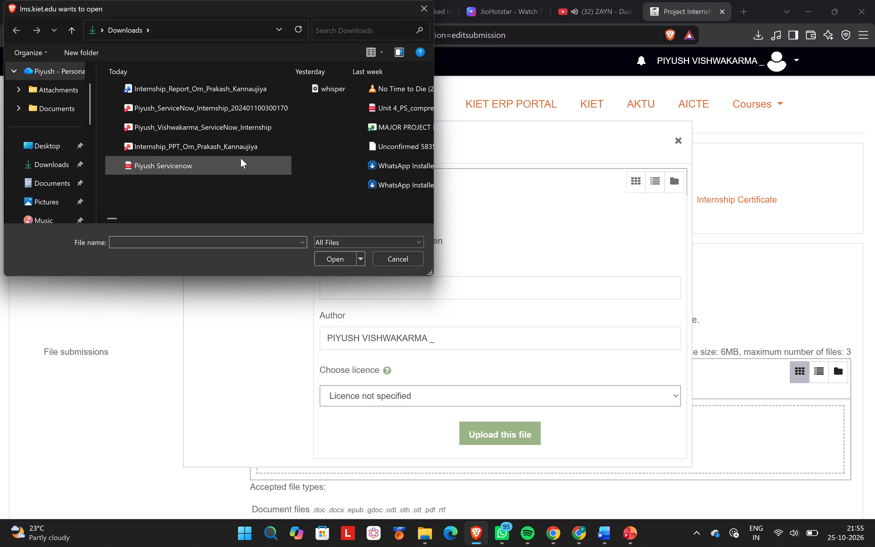
{"action": "left_click", "coordinate": [241, 158]}
{"action": "left_click", "coordinate": [323, 262]}
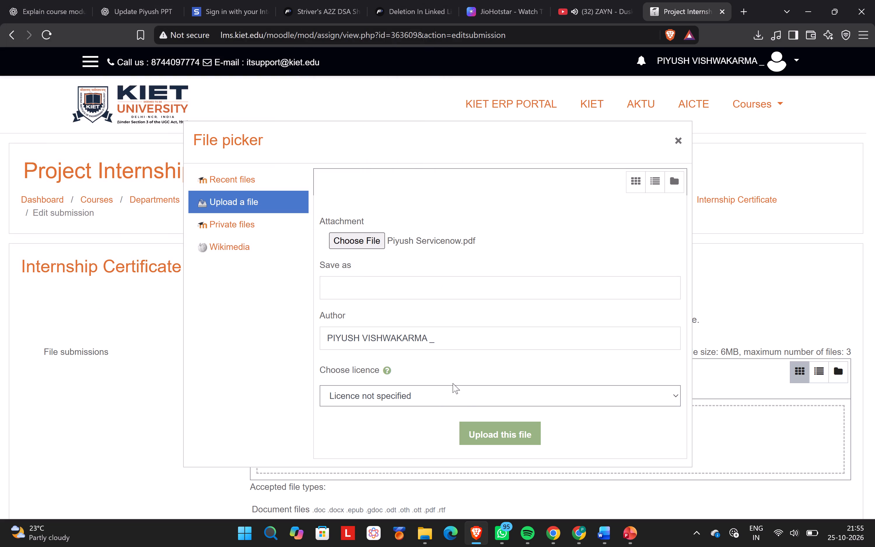
{"action": "left_click", "coordinate": [470, 430]}
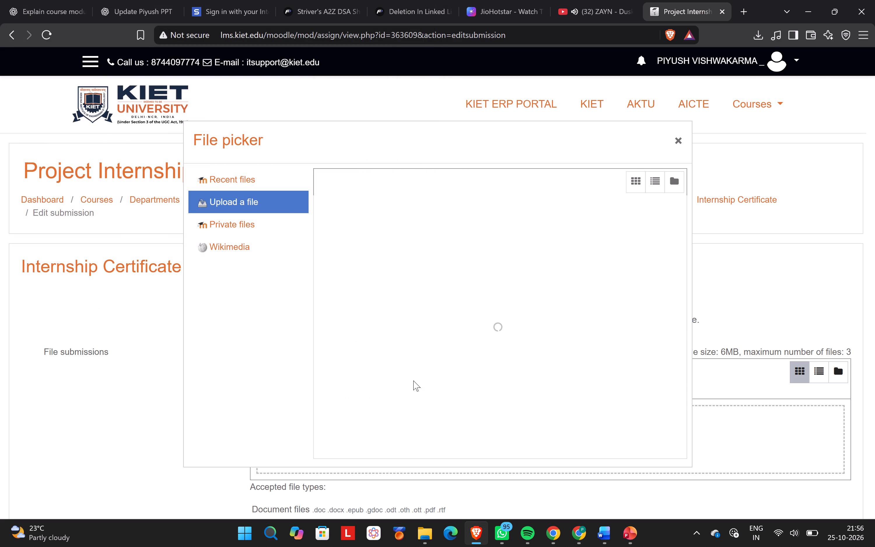
{"action": "scroll", "coordinate": [410, 391], "scroll_direction": "down", "scroll_amount": 1}
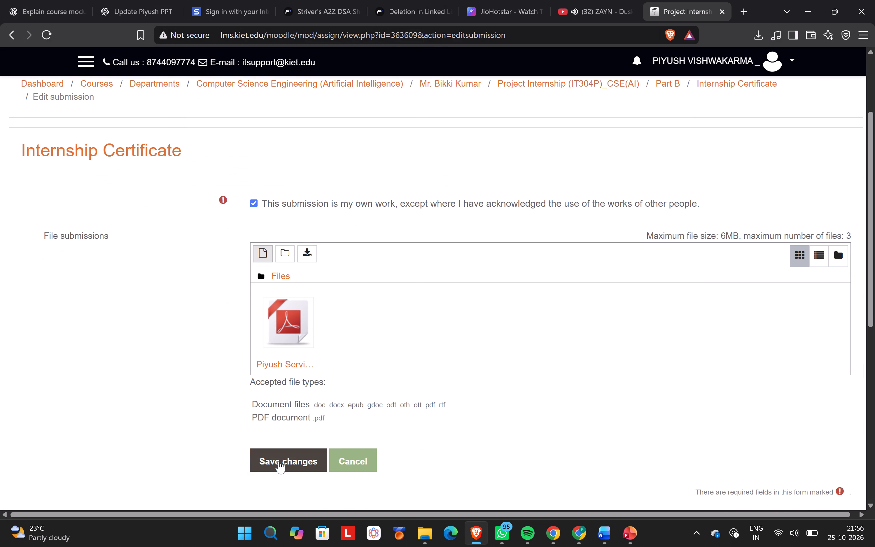
{"action": "left_click", "coordinate": [279, 461]}
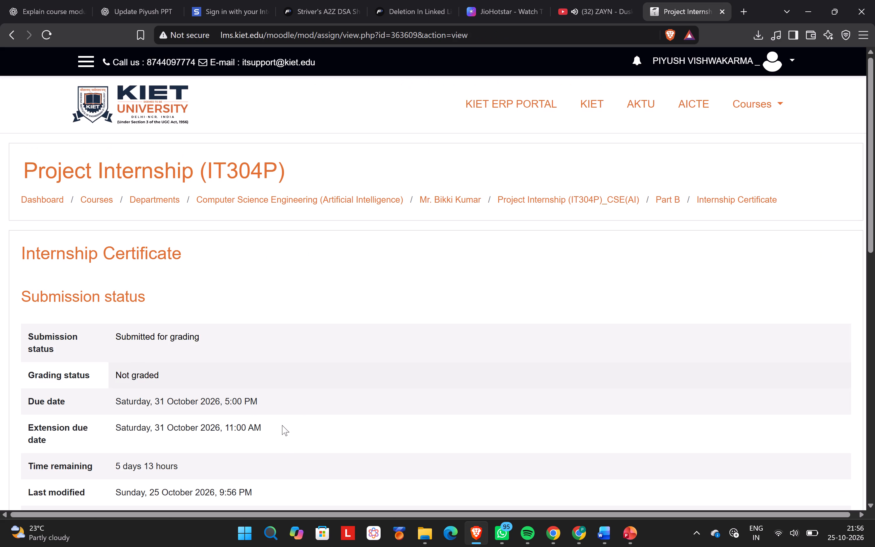
{"action": "scroll", "coordinate": [322, 330], "scroll_direction": "down", "scroll_amount": 2}
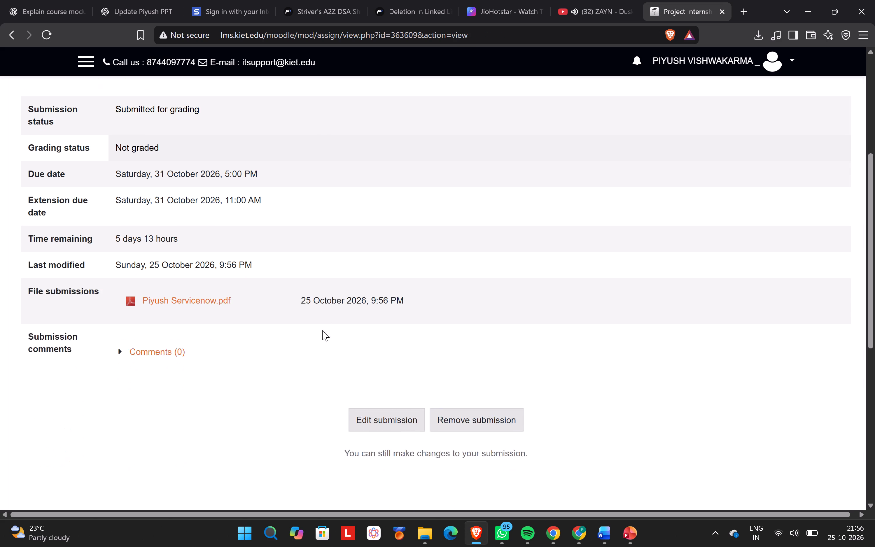
{"action": "scroll", "coordinate": [358, 339], "scroll_direction": "up", "scroll_amount": 4}
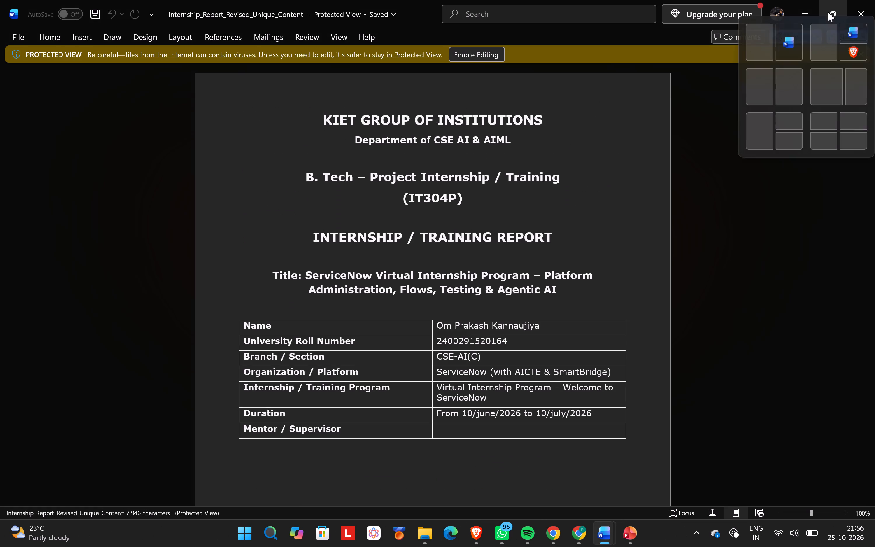
{"action": "left_click", "coordinate": [688, 180]}
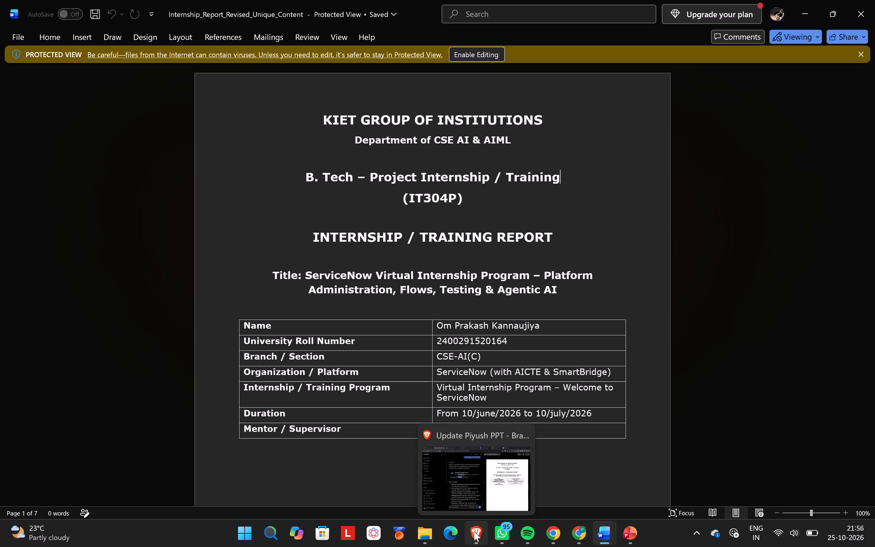
{"action": "left_click", "coordinate": [422, 532]}
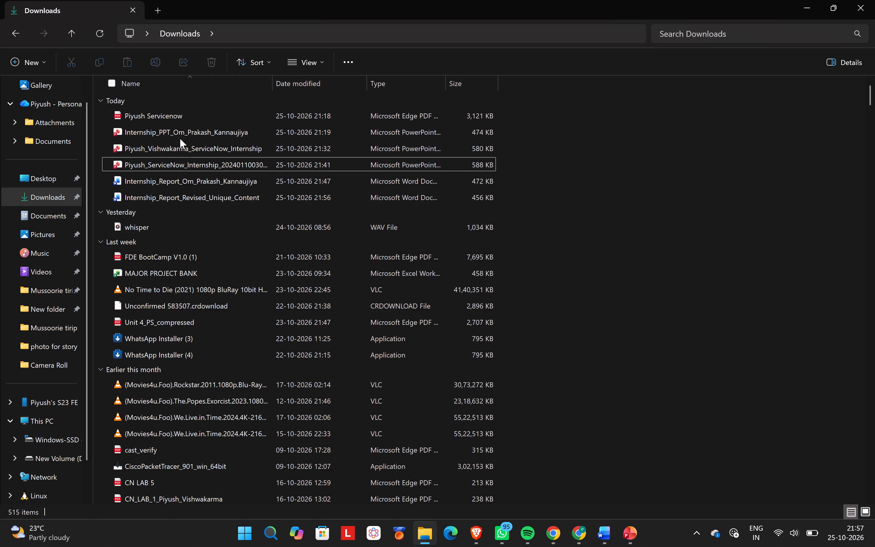
{"action": "double_click", "coordinate": [189, 196]}
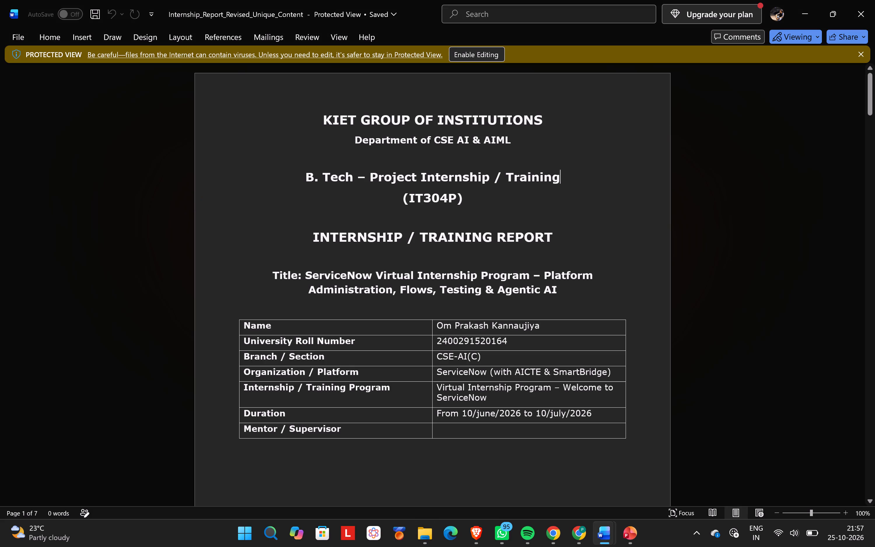
Read through the revised report from the cover page to section 5, Topics / Technologies Covered, and close it.
{"action": "key", "text": "Down"}
{"action": "key", "text": "Down"}
{"action": "key", "text": "Down"}
{"action": "key", "text": "Down"}
{"action": "key", "text": "Down"}
{"action": "key", "text": "Down"}
{"action": "key", "text": "Down"}
{"action": "key", "text": "Down"}
{"action": "key", "text": "Down"}
{"action": "key", "text": "Down"}
{"action": "key", "text": "Down"}
{"action": "key", "text": "Down"}
{"action": "key", "text": "Down"}
{"action": "key", "text": "Down"}
{"action": "key", "text": "Down"}
{"action": "key", "text": "Down"}
{"action": "key", "text": "Down"}
{"action": "key", "text": "Down"}
{"action": "key", "text": "Down"}
{"action": "key", "text": "Down"}
{"action": "key", "text": "Down"}
{"action": "key", "text": "Down"}
{"action": "key", "text": "Down"}
{"action": "key", "text": "Down"}
{"action": "key", "text": "Down"}
{"action": "key", "text": "Down"}
{"action": "key", "text": "Down"}
{"action": "key", "text": "Down"}
{"action": "key", "text": "Down"}
{"action": "key", "text": "Down"}
{"action": "key", "text": "Down"}
{"action": "key", "text": "Down"}
{"action": "key", "text": "Down"}
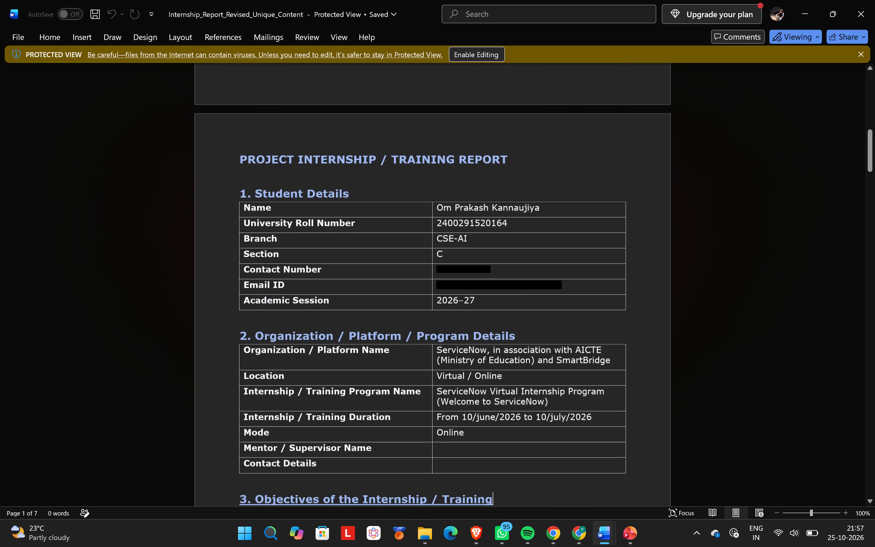
{"action": "key", "text": "Down"}
{"action": "key", "text": "Down"}
{"action": "key", "text": "Down"}
{"action": "key", "text": "Down"}
{"action": "key", "text": "Down"}
{"action": "key", "text": "Down"}
{"action": "key", "text": "Down"}
{"action": "key", "text": "Down"}
{"action": "key", "text": "Down"}
{"action": "key", "text": "Down"}
{"action": "key", "text": "Down"}
{"action": "key", "text": "Down"}
{"action": "key", "text": "Down"}
{"action": "key", "text": "Down"}
{"action": "key", "text": "Down"}
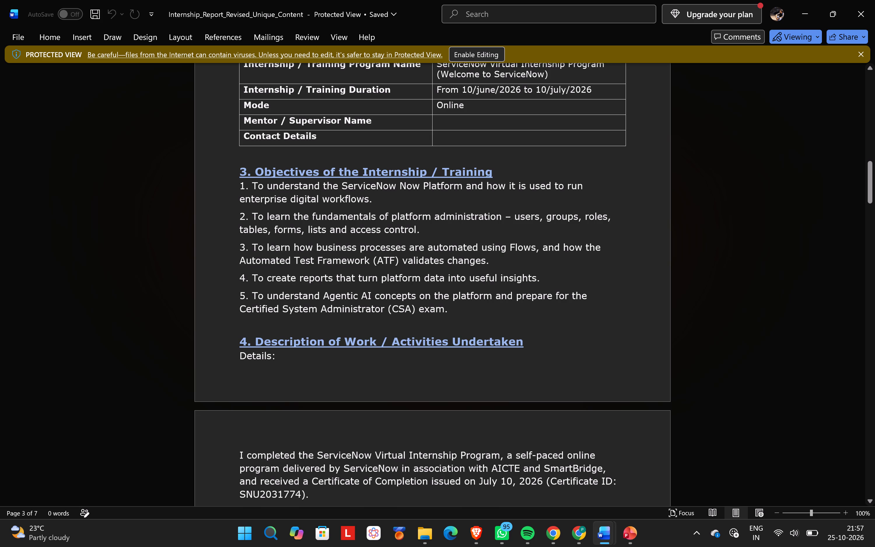
{"action": "key", "text": "Down"}
{"action": "key", "text": "Down"}
{"action": "key", "text": "Down"}
{"action": "key", "text": "Down"}
{"action": "key", "text": "Down"}
{"action": "key", "text": "Down"}
{"action": "key", "text": "Down"}
{"action": "key", "text": "Down"}
{"action": "key", "text": "Down"}
{"action": "key", "text": "Down"}
{"action": "key", "text": "Down"}
{"action": "key", "text": "Down"}
{"action": "key", "text": "Down"}
{"action": "key", "text": "Down"}
{"action": "key", "text": "Down"}
{"action": "key", "text": "Down"}
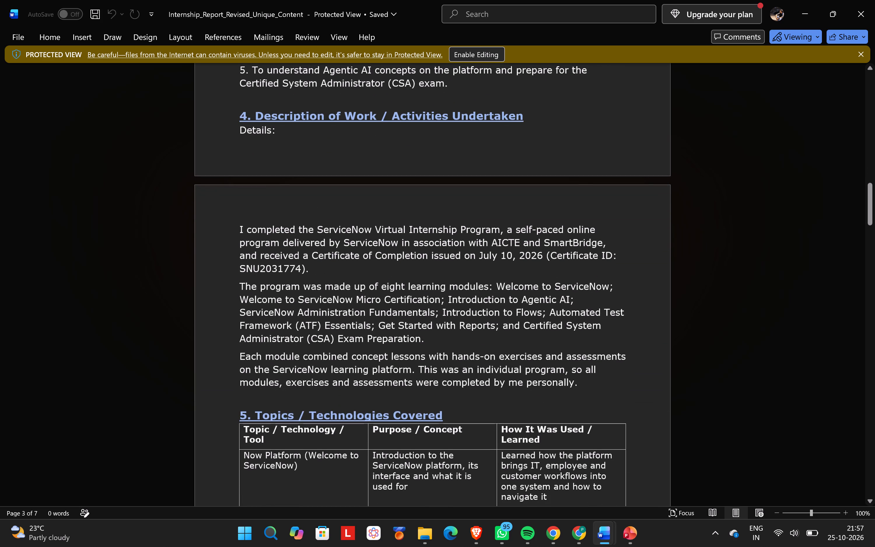
{"action": "key", "text": "Down"}
{"action": "key", "text": "Down"}
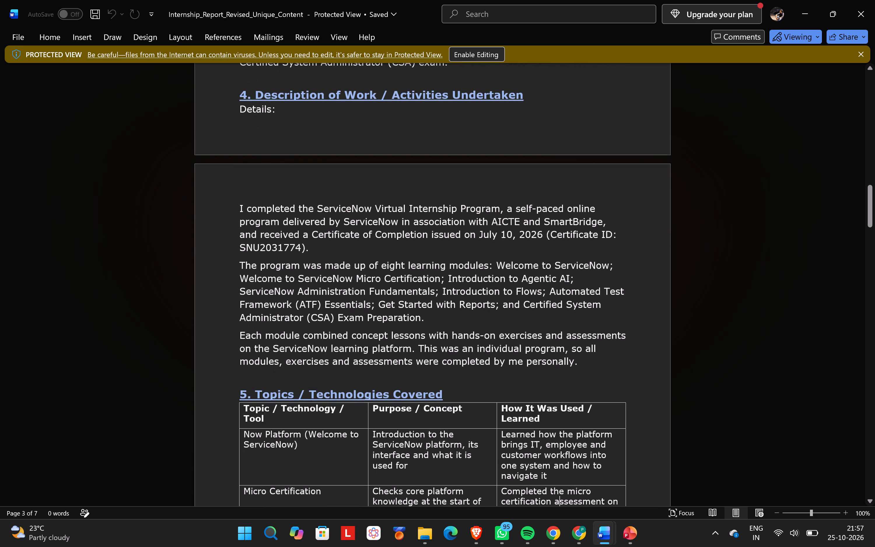
{"action": "left_click", "coordinate": [860, 2]}
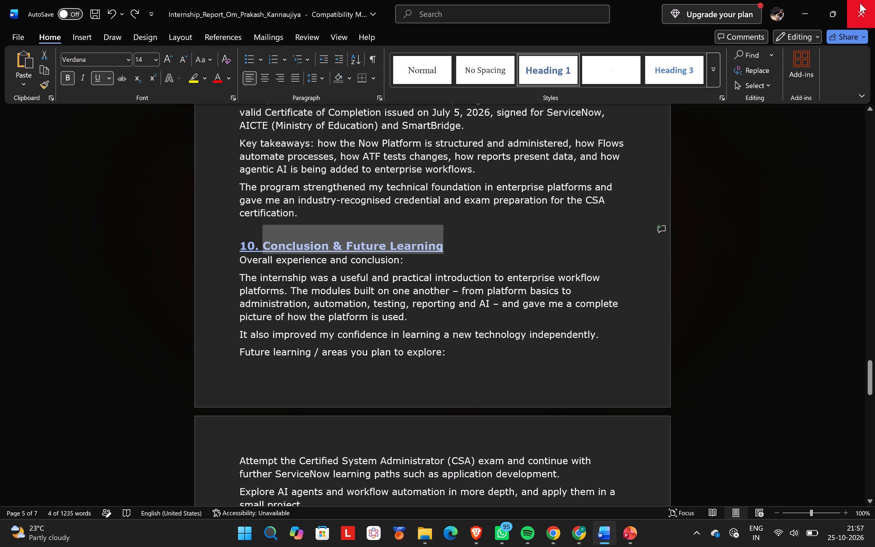
Close the original internship report and save its changes in Downloads.
{"action": "left_click", "coordinate": [860, 3]}
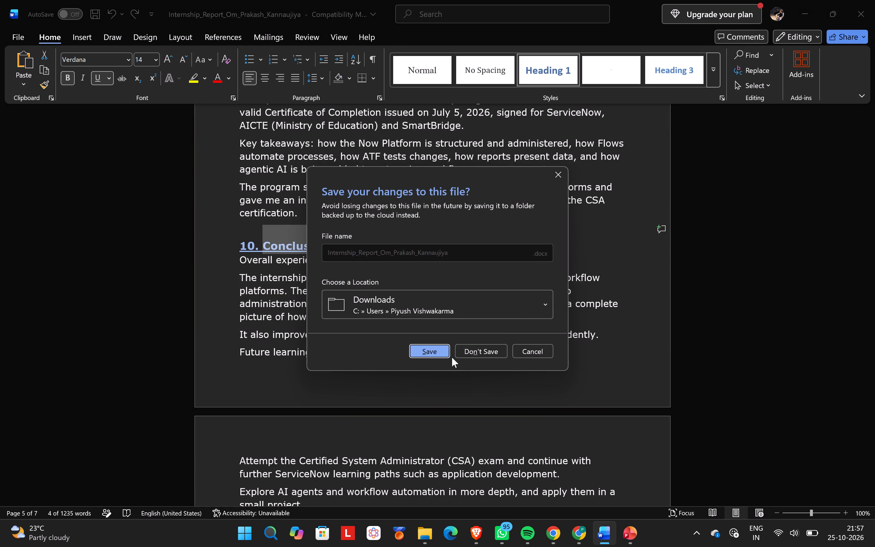
{"action": "left_click", "coordinate": [433, 346]}
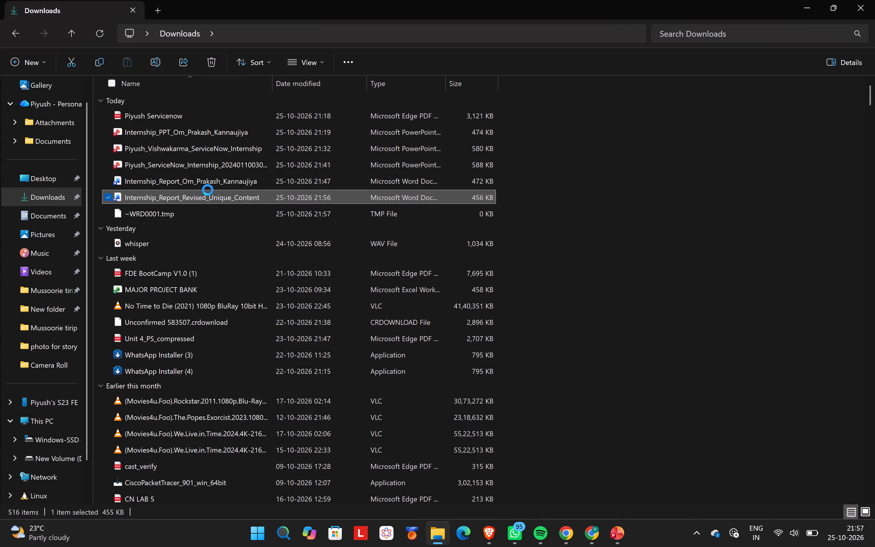
Reopen the original internship report from Downloads in Word and maximize its window.
{"action": "double_click", "coordinate": [205, 182]}
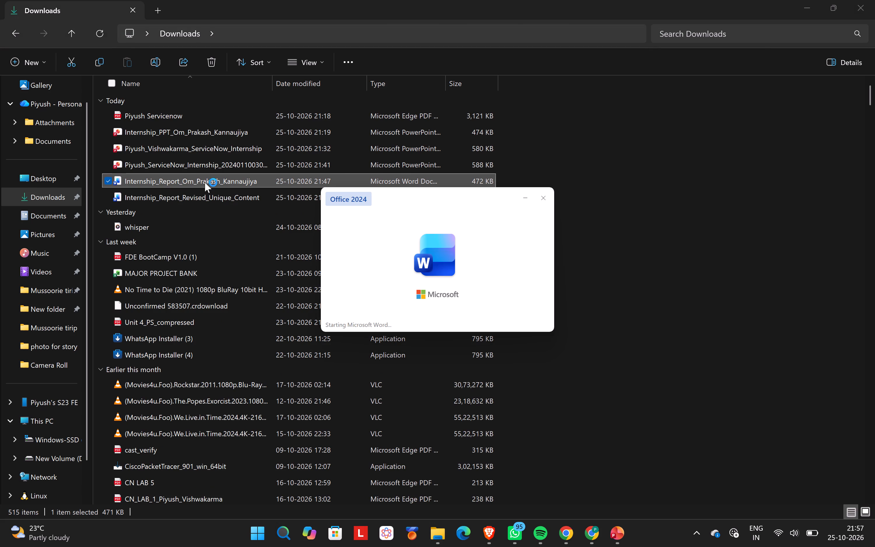
{"action": "scroll", "coordinate": [402, 320], "scroll_direction": "down", "scroll_amount": 2}
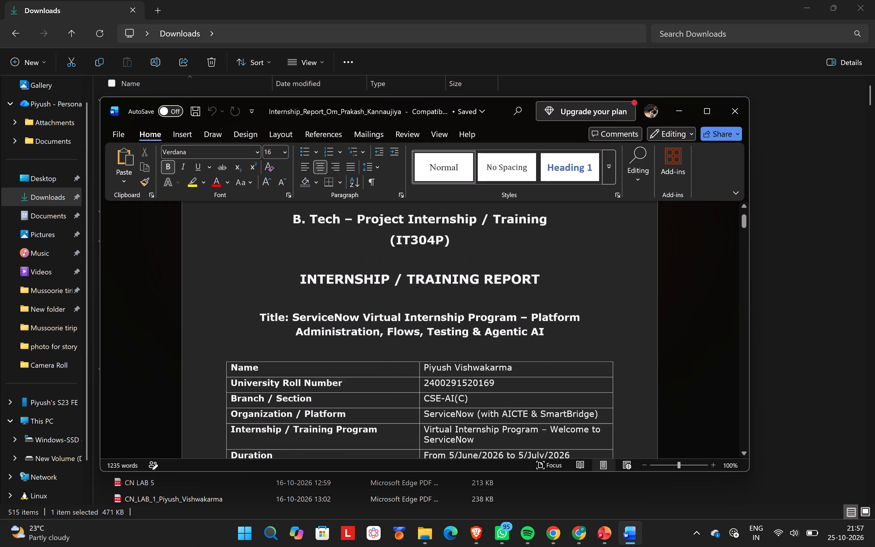
{"action": "scroll", "coordinate": [402, 320], "scroll_direction": "down", "scroll_amount": 1}
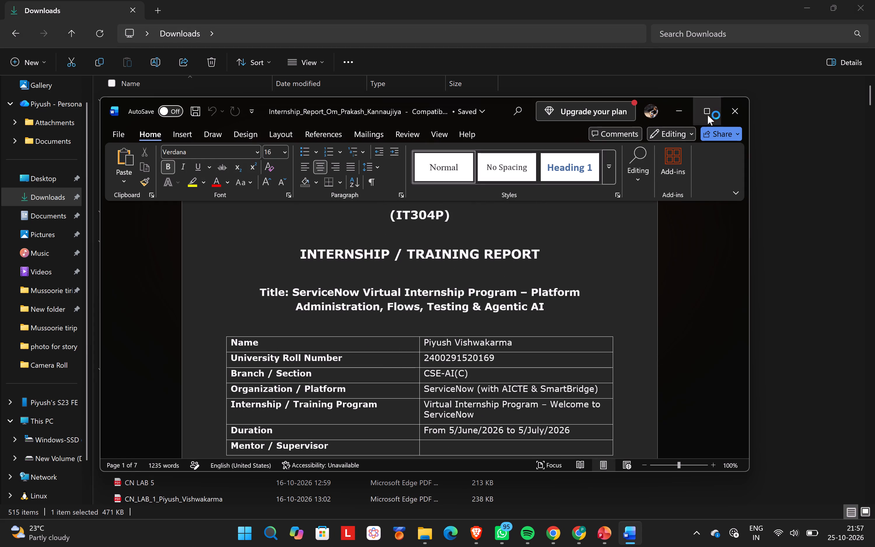
{"action": "left_click", "coordinate": [708, 115]}
Examine the original report's student details, program details, objectives and work description up to section 5.
{"action": "key", "text": "Down"}
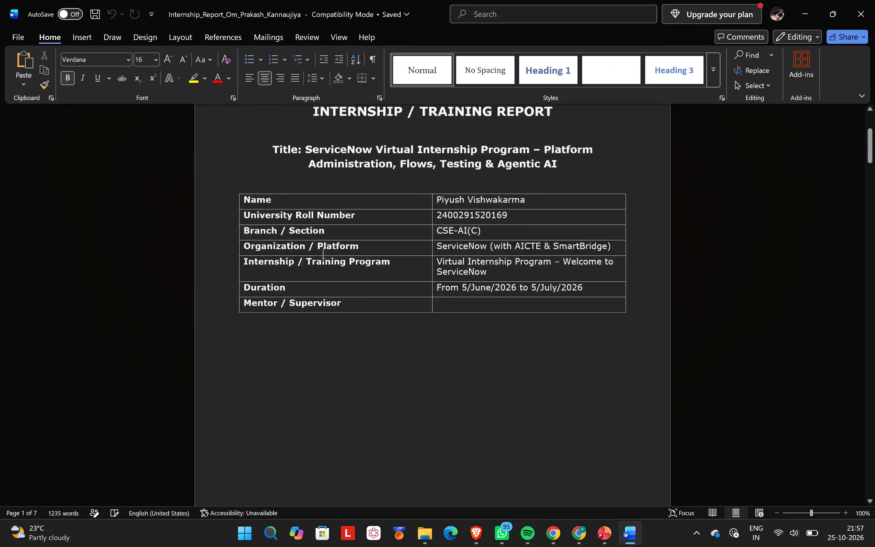
{"action": "key", "text": "Down"}
{"action": "key", "text": "Down"}
{"action": "key", "text": "Down"}
{"action": "key", "text": "Down"}
{"action": "key", "text": "Down"}
{"action": "key", "text": "Down"}
{"action": "key", "text": "Down"}
{"action": "key", "text": "Down"}
{"action": "key", "text": "Down"}
{"action": "key", "text": "Down"}
{"action": "key", "text": "Down"}
{"action": "key", "text": "Down"}
{"action": "key", "text": "Down"}
{"action": "key", "text": "Down"}
{"action": "key", "text": "Down"}
{"action": "key", "text": "Down"}
{"action": "key", "text": "Down"}
{"action": "key", "text": "Down"}
{"action": "key", "text": "Down"}
{"action": "key", "text": "Down"}
{"action": "key", "text": "Down"}
{"action": "key", "text": "Down"}
{"action": "key", "text": "Down"}
{"action": "key", "text": "Down"}
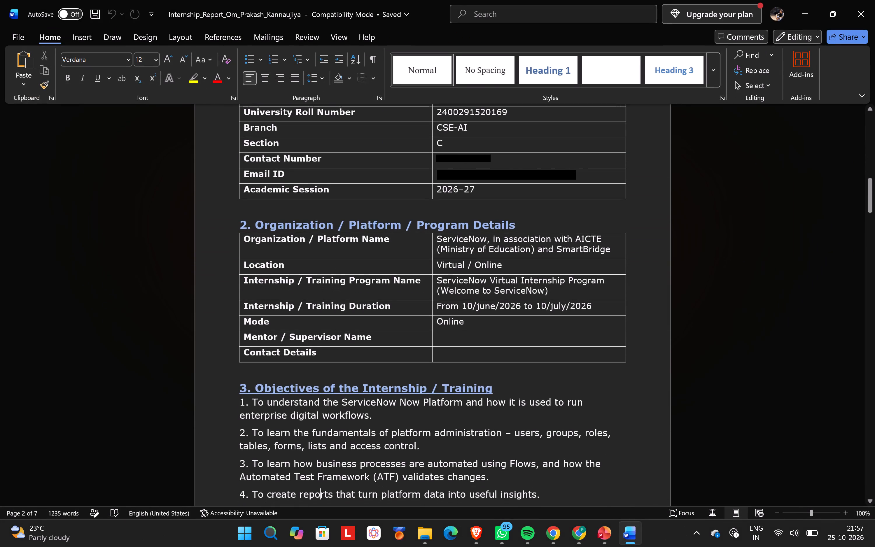
{"action": "key", "text": "Down"}
{"action": "key", "text": "Down"}
{"action": "key", "text": "Down"}
{"action": "key", "text": "Down"}
{"action": "key", "text": "Down"}
{"action": "key", "text": "Down"}
{"action": "key", "text": "Down"}
{"action": "key", "text": "Down"}
{"action": "key", "text": "Down"}
{"action": "key", "text": "Down"}
{"action": "key", "text": "Down"}
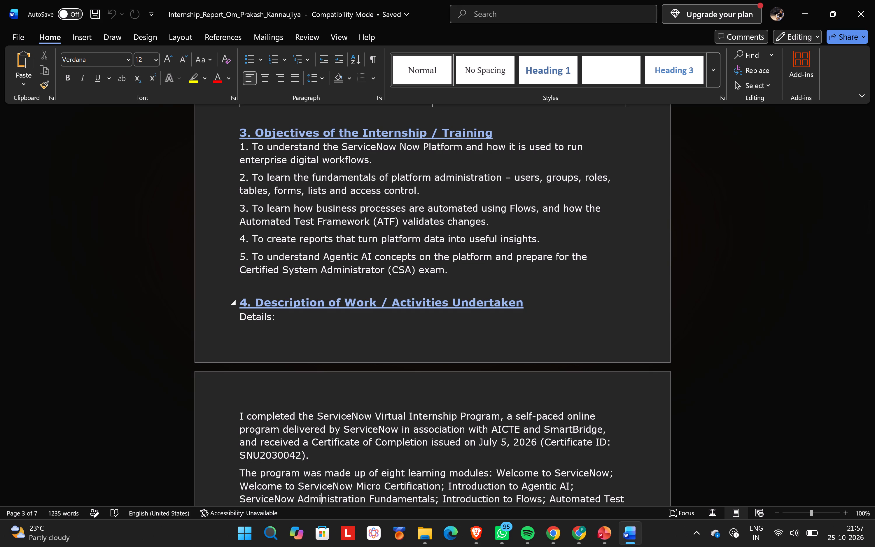
{"action": "key", "text": "Down"}
{"action": "key", "text": "Down"}
{"action": "key", "text": "Down"}
{"action": "key", "text": "Down"}
{"action": "key", "text": "Down"}
{"action": "key", "text": "Down"}
{"action": "key", "text": "Down"}
{"action": "key", "text": "Down"}
{"action": "key", "text": "Down"}
{"action": "key", "text": "Down"}
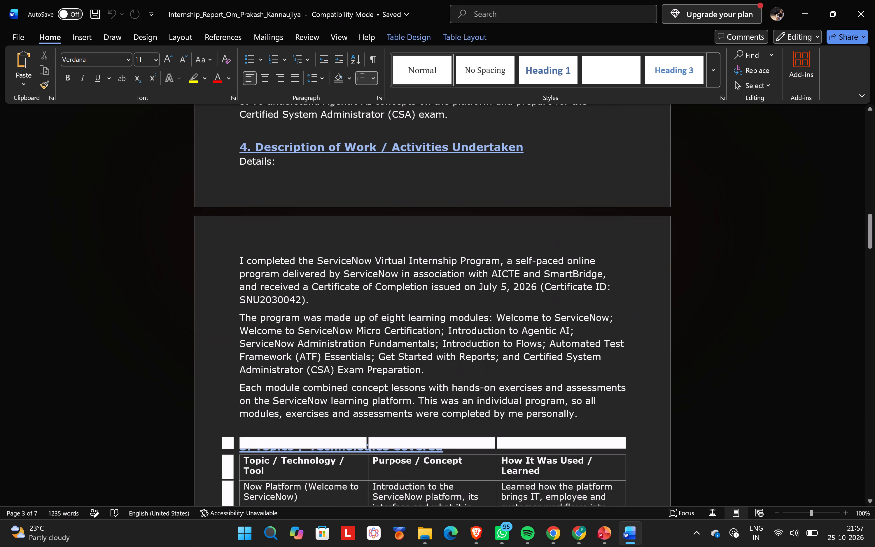
Insert "have" before "completed" in the opening sentence of section 4, Description of Work / Activities Undertaken.
{"action": "left_click", "coordinate": [249, 258]}
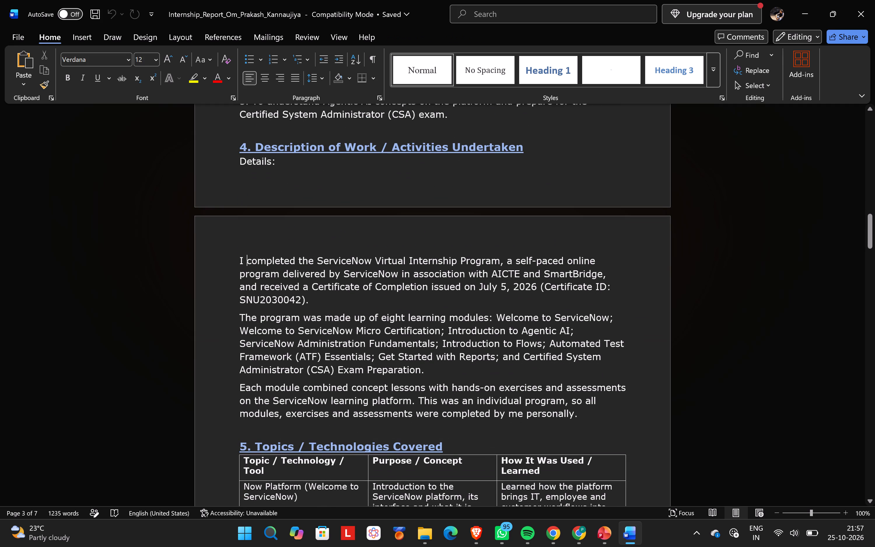
{"action": "key", "text": "space"}
{"action": "type", "text": "have"}
{"action": "key", "text": "space"}
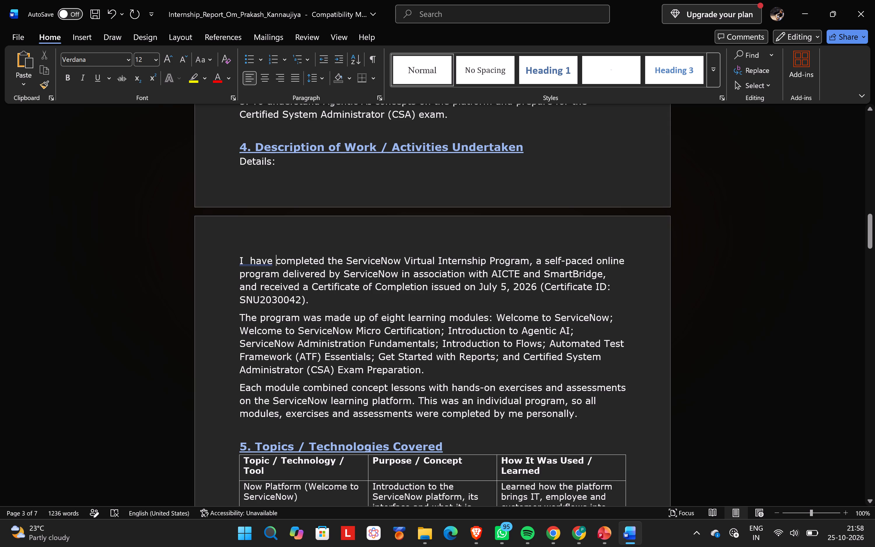
Delete the closing sentence of section 4 about the individual program and personally completed modules.
{"action": "scroll", "coordinate": [417, 369], "scroll_direction": "down", "scroll_amount": 1}
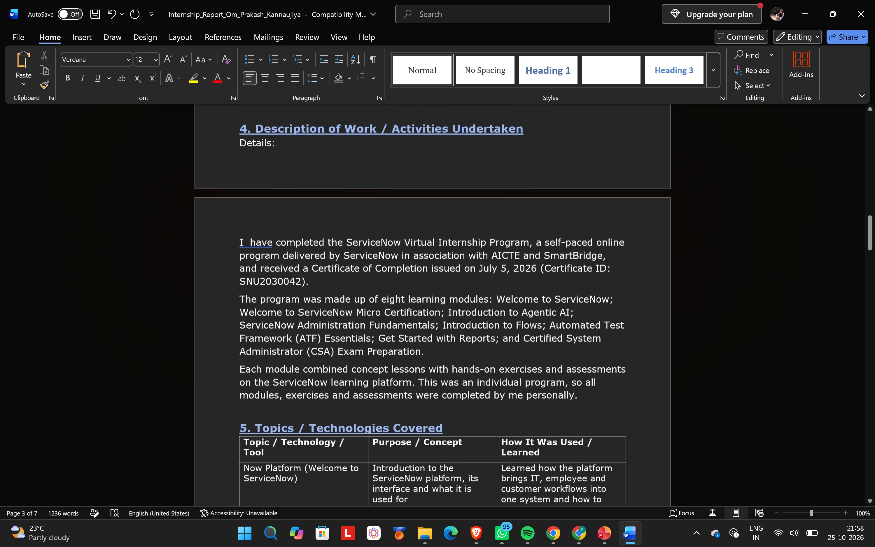
{"action": "scroll", "coordinate": [417, 369], "scroll_direction": "down", "scroll_amount": 2}
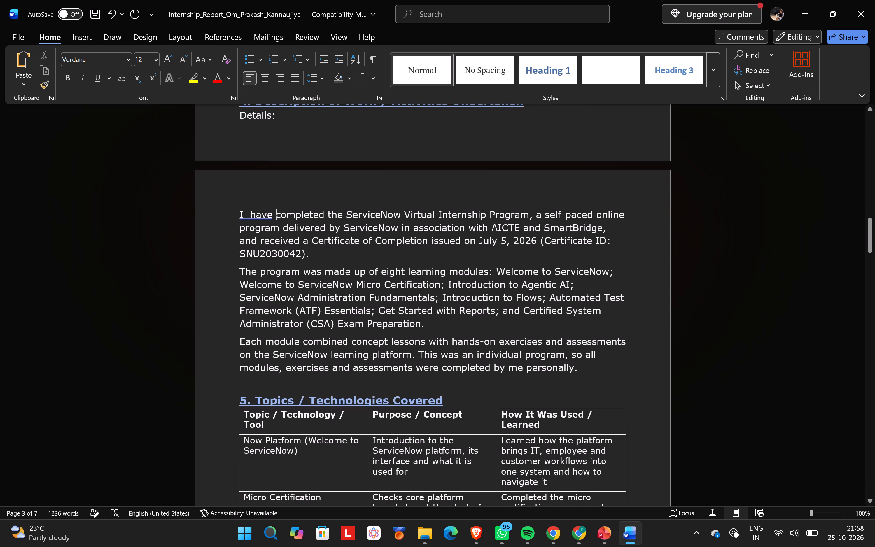
{"action": "left_click_drag", "start_coordinate": [419, 353], "coordinate": [575, 363]}
{"action": "key", "text": "BackSpace"}
Delete the closing paragraph of section 6, Skills Learned & Experience Gained, about data structure, access control and testing.
{"action": "scroll", "coordinate": [575, 363], "scroll_direction": "down", "scroll_amount": 1}
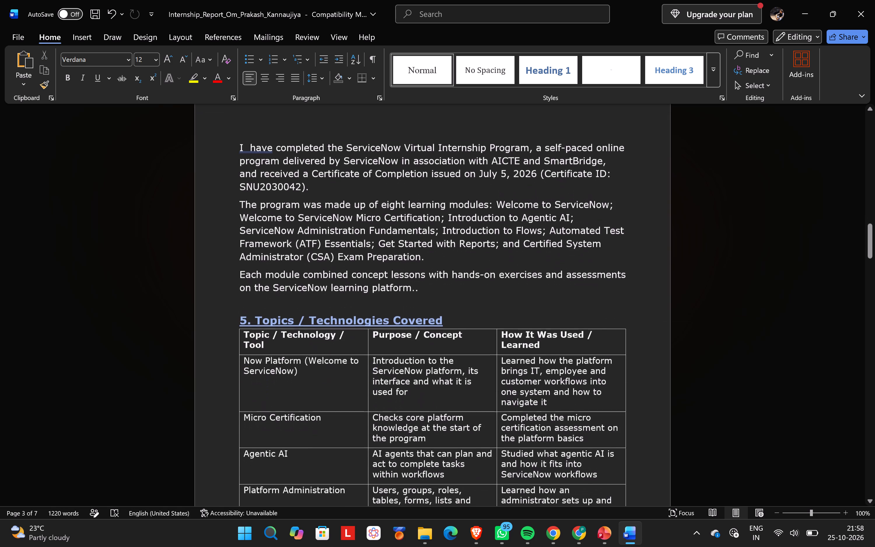
{"action": "scroll", "coordinate": [575, 363], "scroll_direction": "down", "scroll_amount": 1}
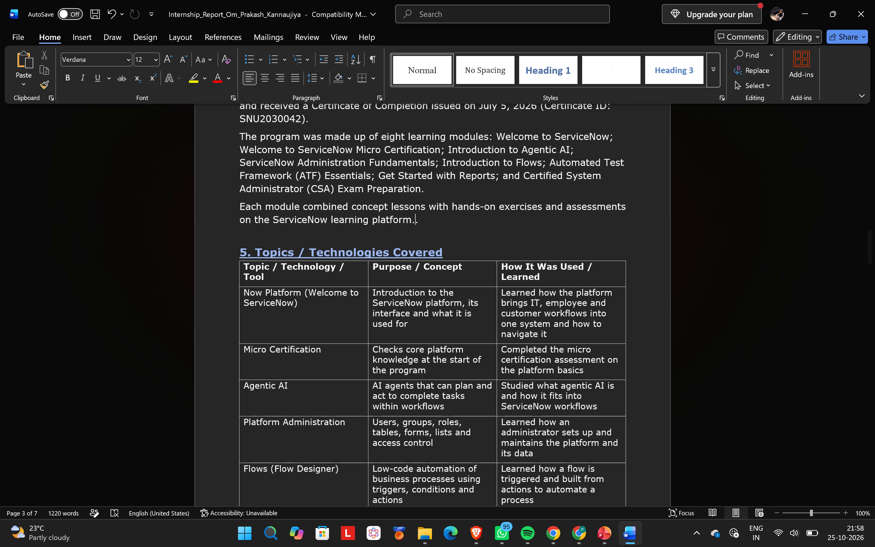
{"action": "scroll", "coordinate": [575, 363], "scroll_direction": "down", "scroll_amount": 1}
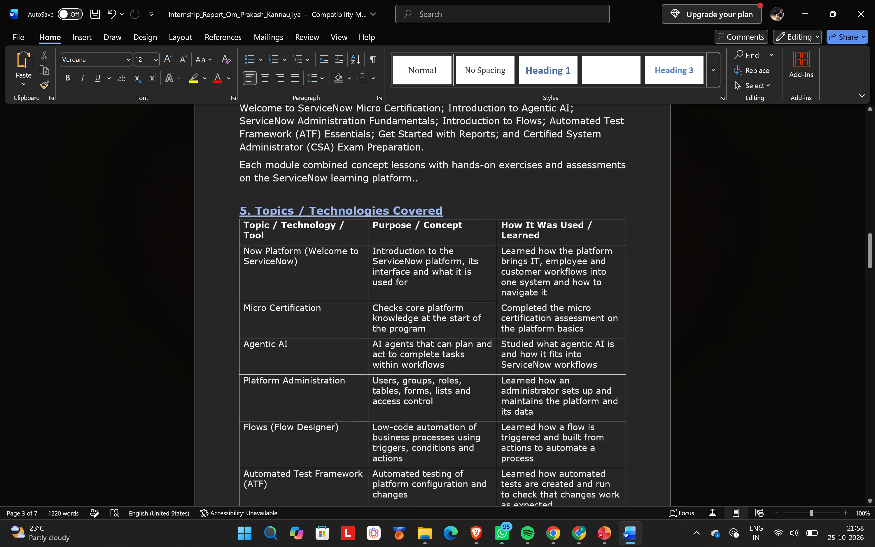
{"action": "scroll", "coordinate": [575, 363], "scroll_direction": "down", "scroll_amount": 2}
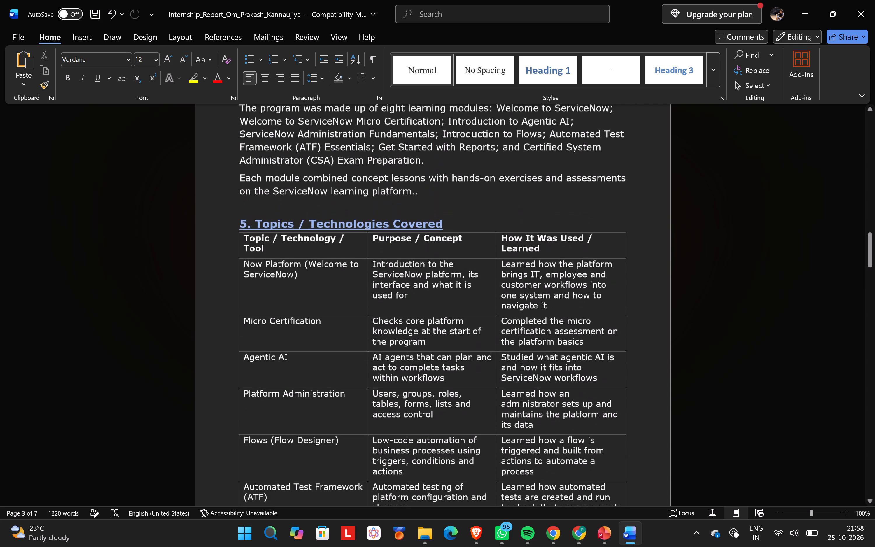
{"action": "scroll", "coordinate": [575, 363], "scroll_direction": "down", "scroll_amount": 3}
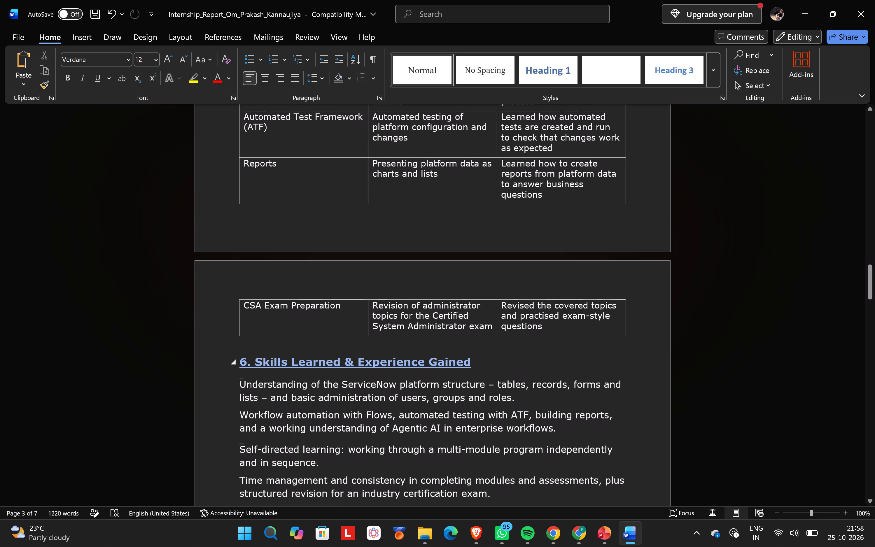
{"action": "scroll", "coordinate": [575, 363], "scroll_direction": "down", "scroll_amount": 1}
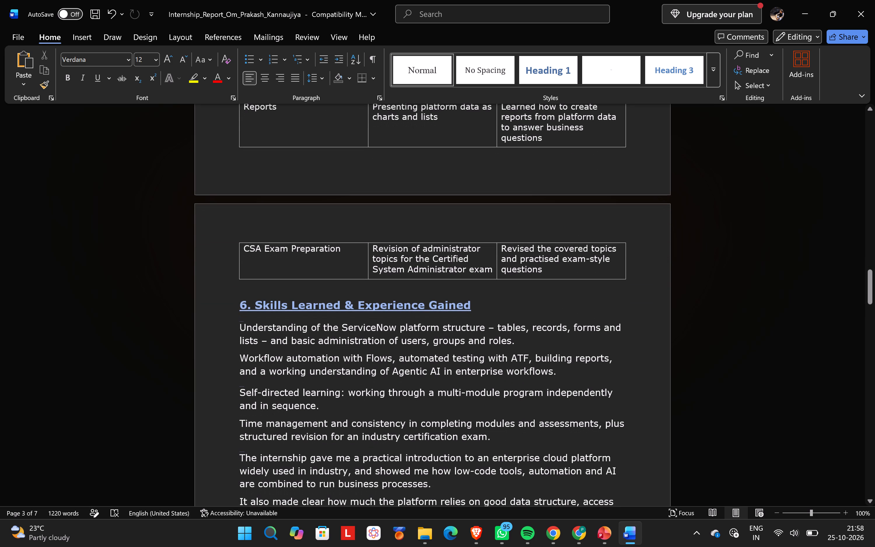
{"action": "scroll", "coordinate": [575, 363], "scroll_direction": "down", "scroll_amount": 2}
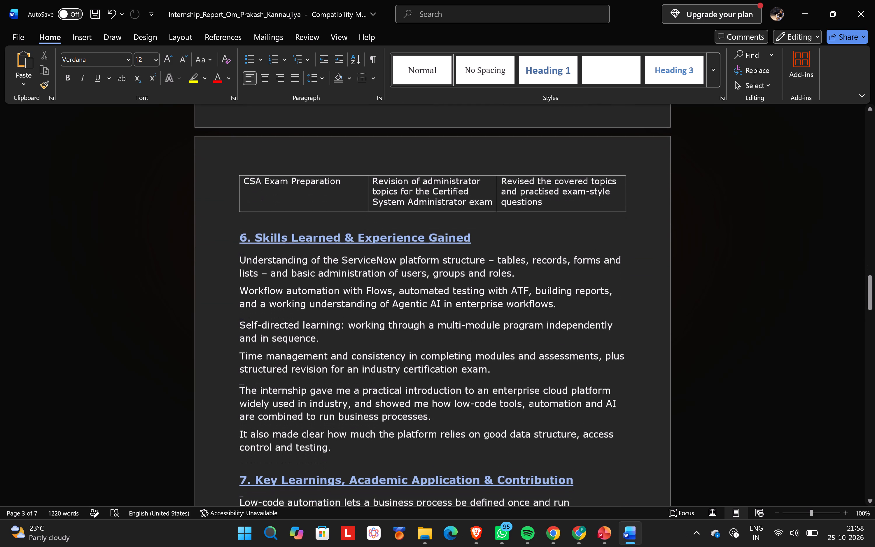
{"action": "scroll", "coordinate": [575, 363], "scroll_direction": "down", "scroll_amount": 1}
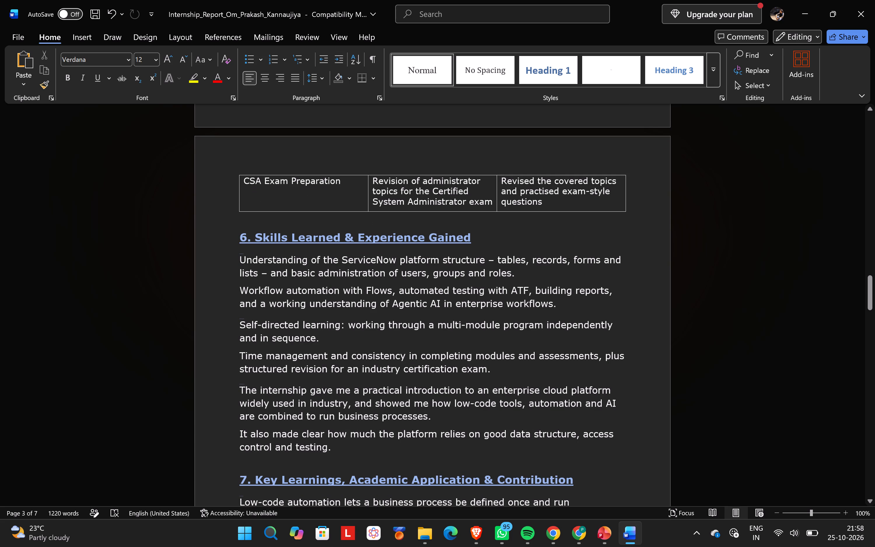
{"action": "left_click_drag", "start_coordinate": [331, 448], "coordinate": [237, 431]}
{"action": "key", "text": "BackSpace"}
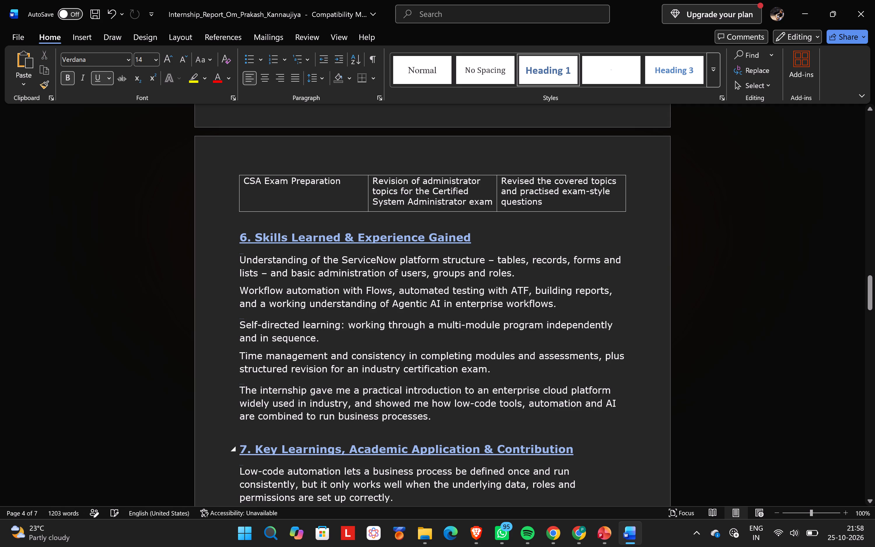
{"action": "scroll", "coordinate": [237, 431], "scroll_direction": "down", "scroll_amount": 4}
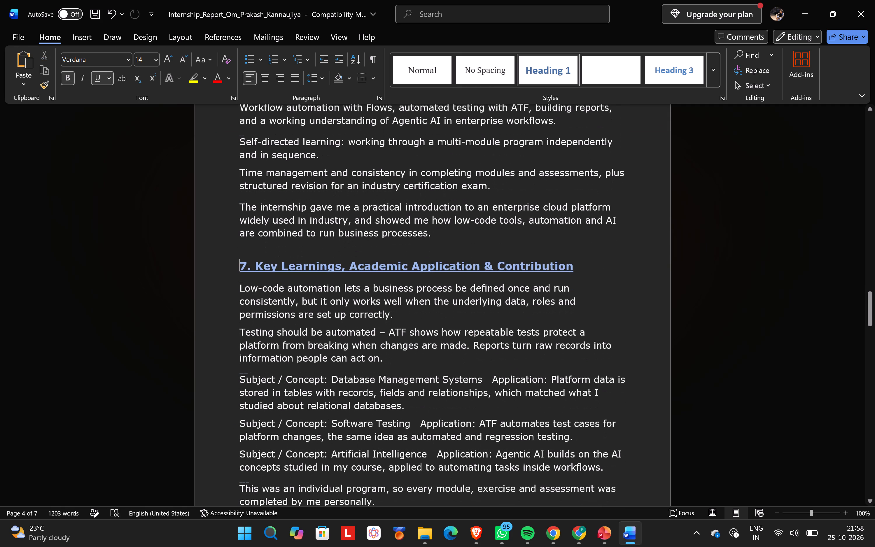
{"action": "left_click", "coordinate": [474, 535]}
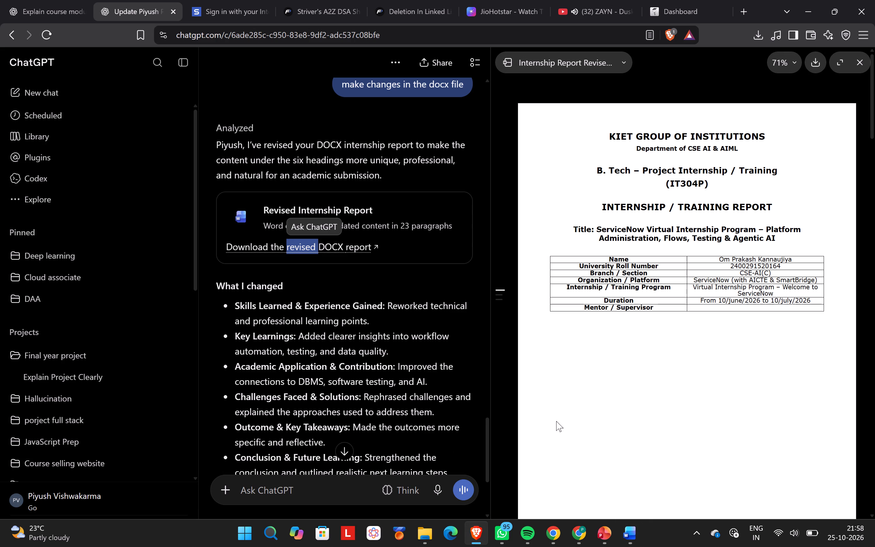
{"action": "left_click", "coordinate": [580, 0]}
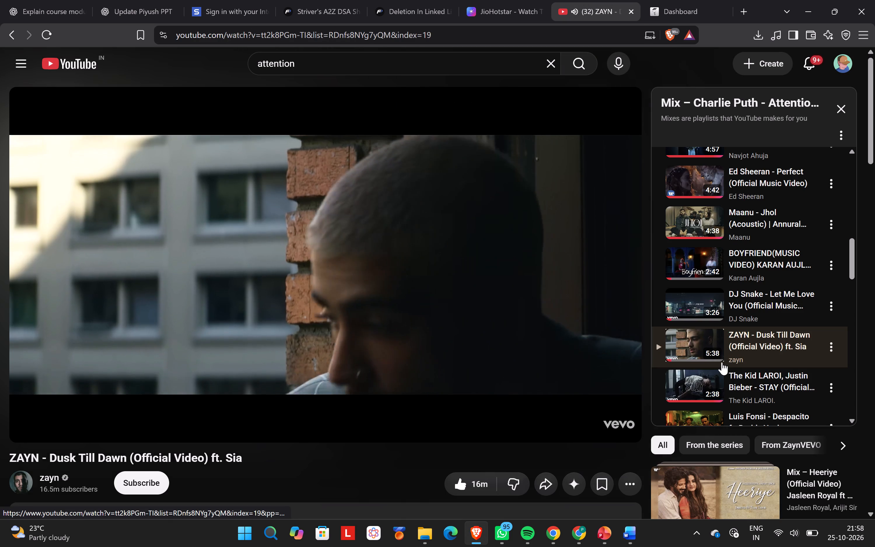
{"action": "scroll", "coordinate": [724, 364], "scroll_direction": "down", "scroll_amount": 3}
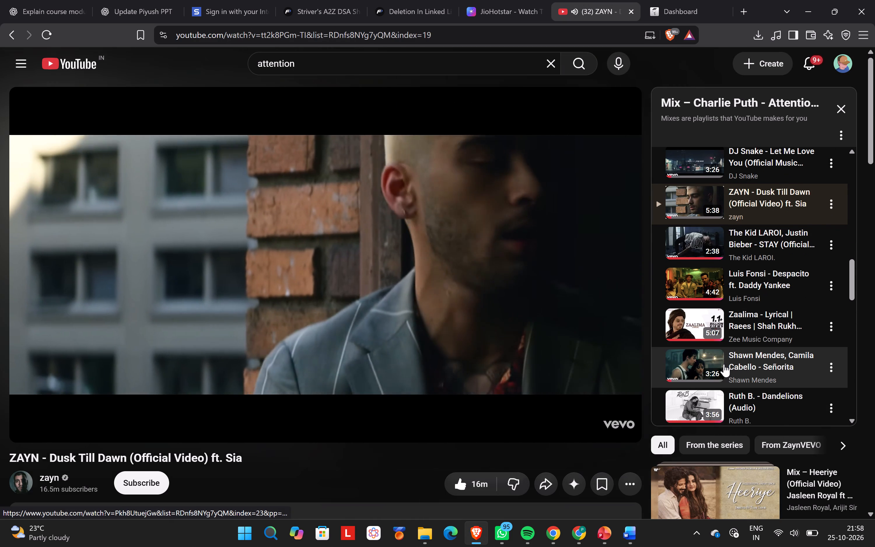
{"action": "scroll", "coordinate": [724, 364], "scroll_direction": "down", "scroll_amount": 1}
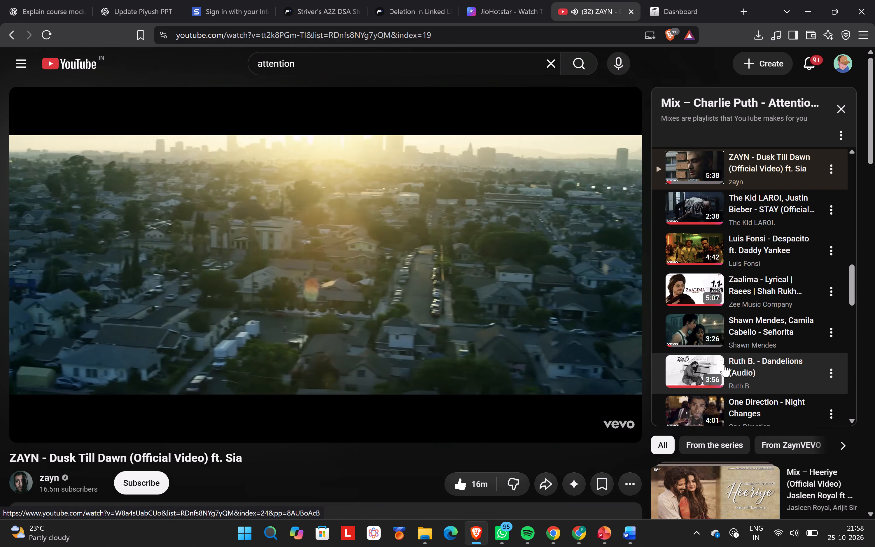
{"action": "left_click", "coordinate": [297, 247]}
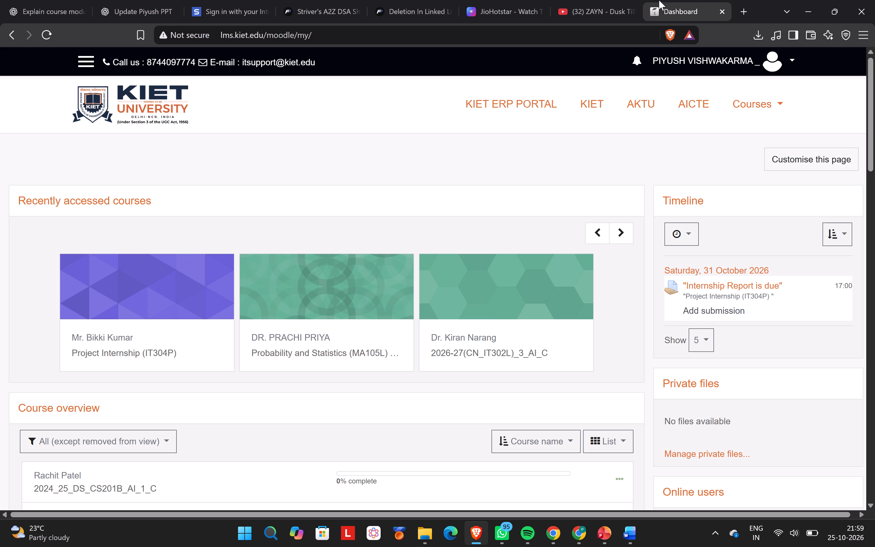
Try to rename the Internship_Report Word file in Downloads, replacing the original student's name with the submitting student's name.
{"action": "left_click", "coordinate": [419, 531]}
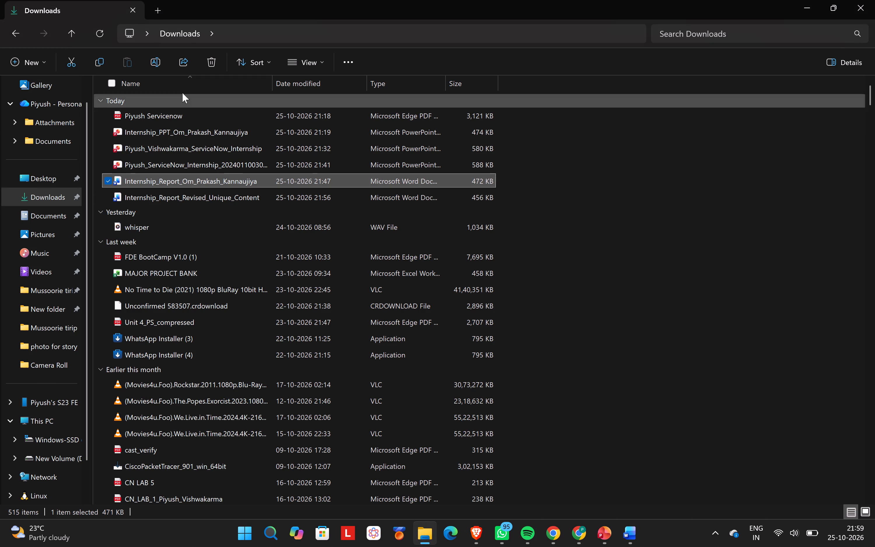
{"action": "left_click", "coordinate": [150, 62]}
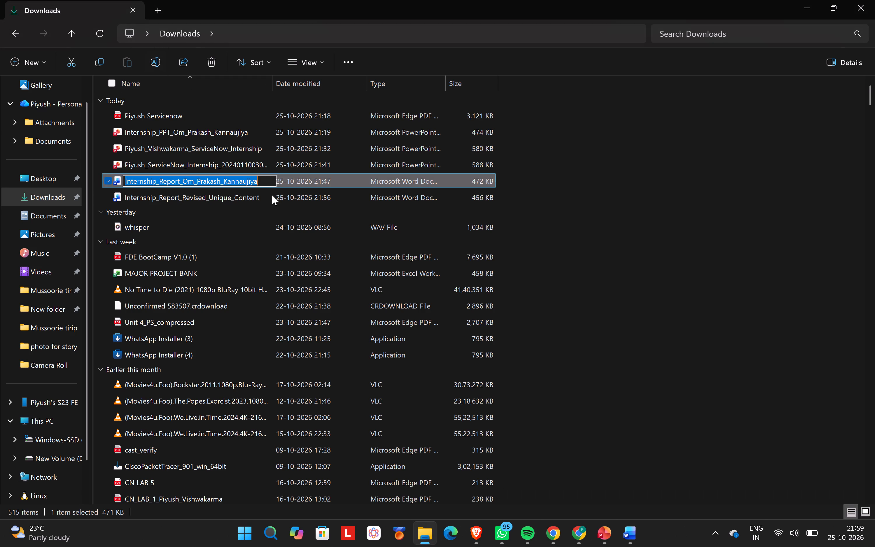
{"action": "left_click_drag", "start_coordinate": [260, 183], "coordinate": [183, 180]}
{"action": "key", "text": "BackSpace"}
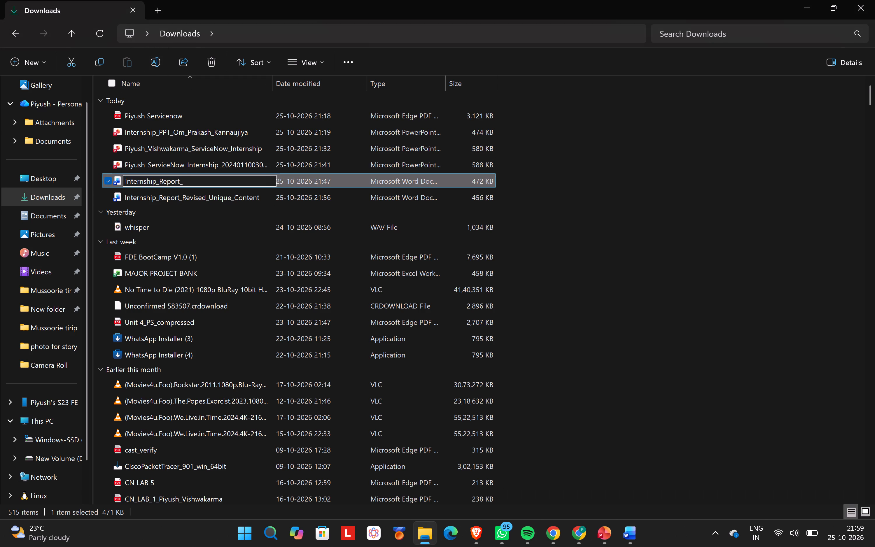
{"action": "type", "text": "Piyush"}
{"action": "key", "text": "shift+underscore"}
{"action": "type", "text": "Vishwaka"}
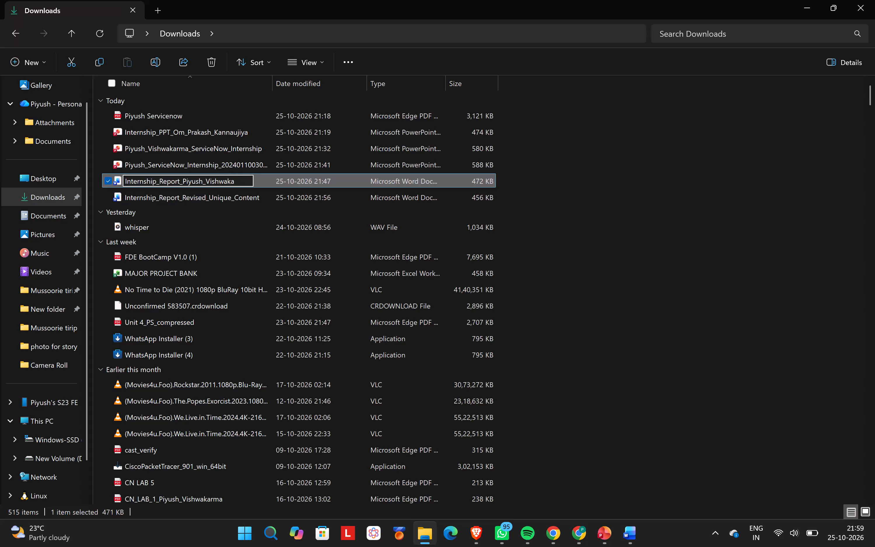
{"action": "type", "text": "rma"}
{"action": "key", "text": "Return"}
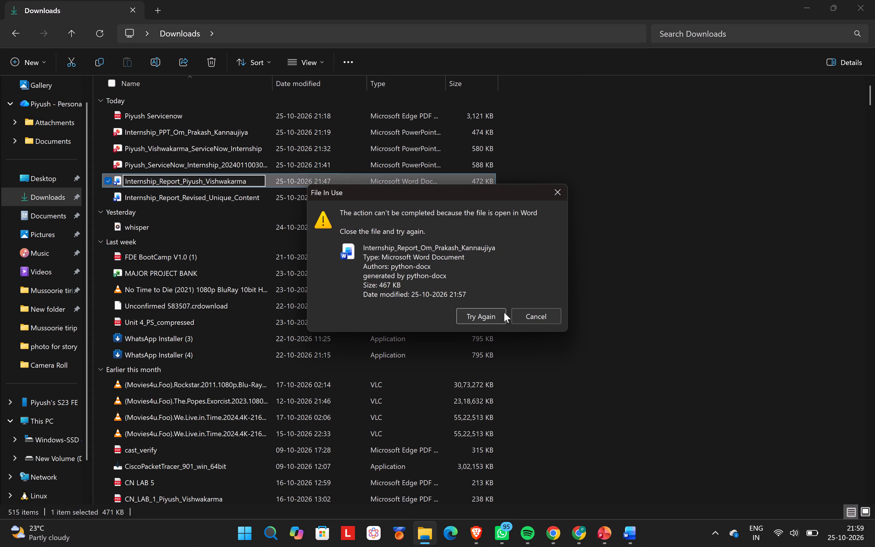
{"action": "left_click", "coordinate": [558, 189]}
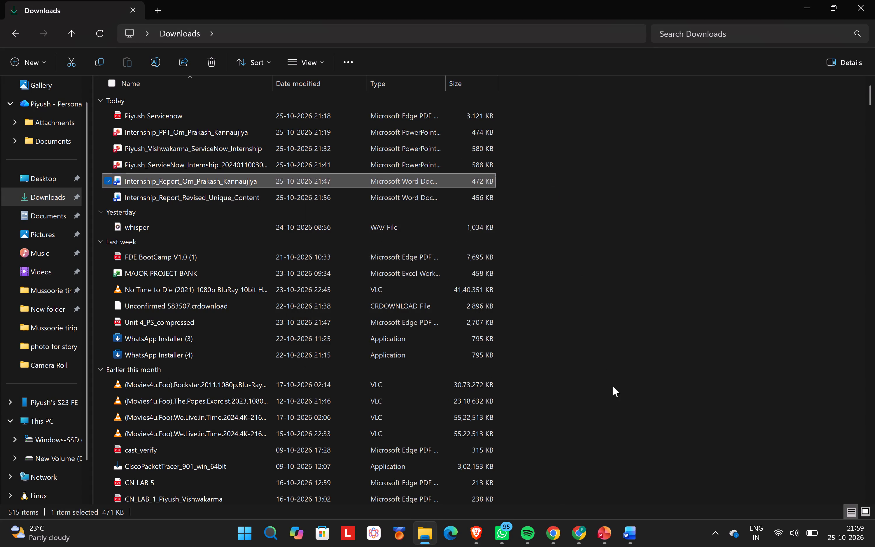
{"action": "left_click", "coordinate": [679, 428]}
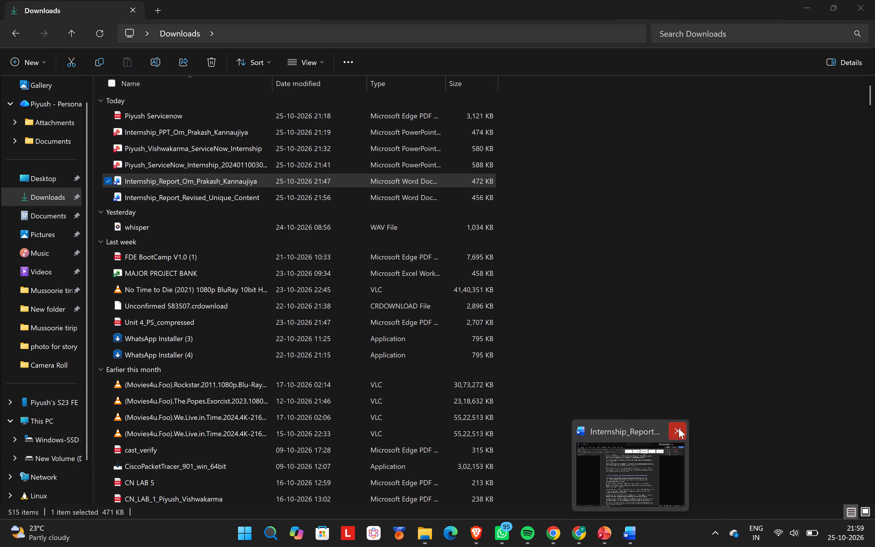
Close the edited internship report in Word, saving its changes.
{"action": "left_click", "coordinate": [620, 537]}
{"action": "left_click", "coordinate": [436, 352]}
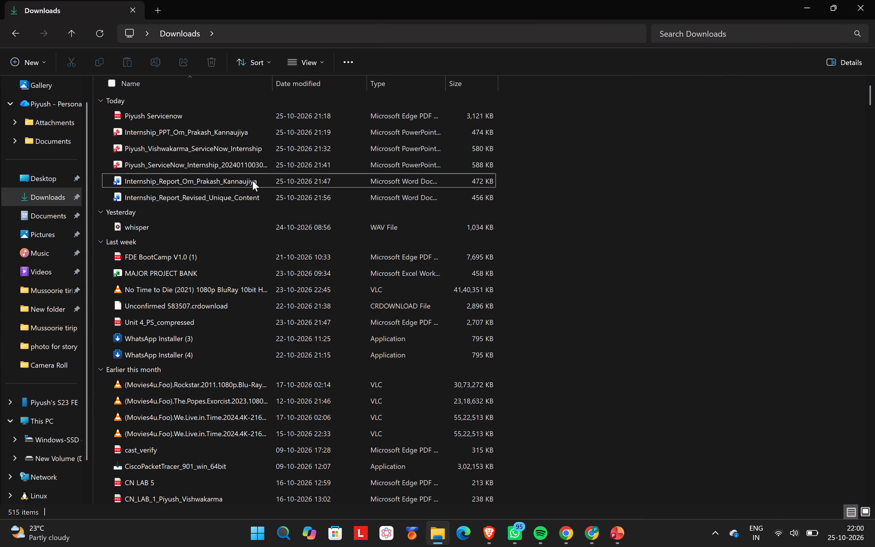
Rename the original report file in Downloads as Internship_Report_ followed by the submitting student's first and last name, joined by an underscore.
{"action": "left_click", "coordinate": [106, 178]}
{"action": "left_click", "coordinate": [151, 63]}
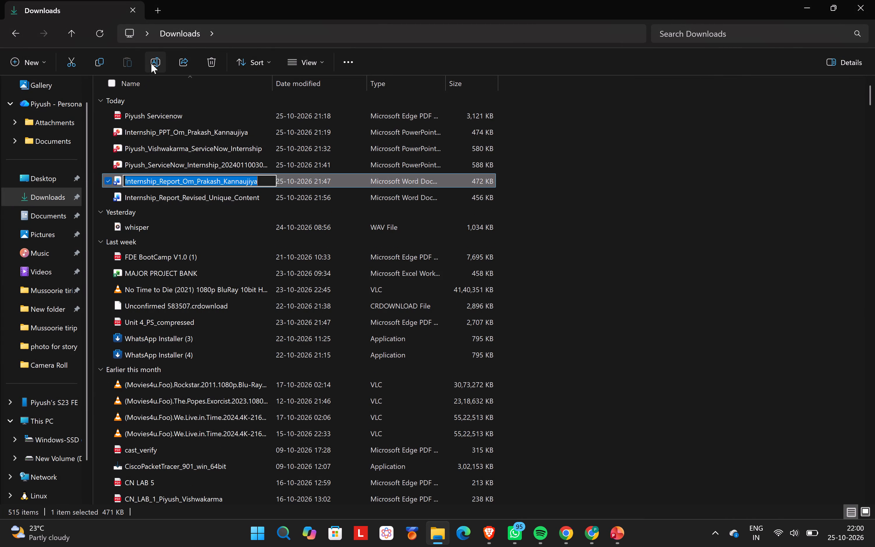
{"action": "left_click", "coordinate": [265, 181]}
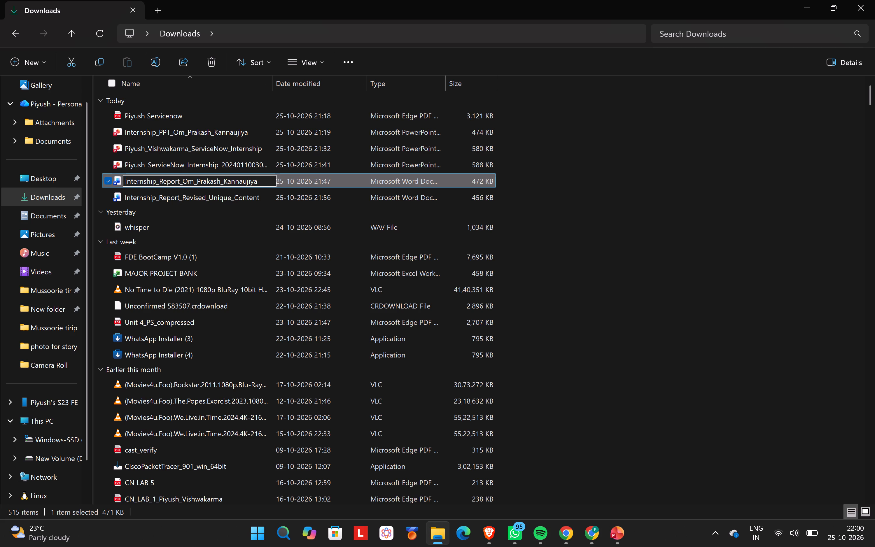
{"action": "key", "text": "BackSpace"}
{"action": "key", "text": "BackSpace"}
{"action": "key", "text": "BackSpace"}
{"action": "key", "text": "BackSpace"}
{"action": "key", "text": "BackSpace"}
{"action": "key", "text": "BackSpace"}
{"action": "key", "text": "BackSpace"}
{"action": "key", "text": "BackSpace"}
{"action": "key", "text": "BackSpace"}
{"action": "key", "text": "BackSpace"}
{"action": "key", "text": "BackSpace"}
{"action": "key", "text": "BackSpace"}
{"action": "key", "text": "BackSpace"}
{"action": "key", "text": "BackSpace"}
{"action": "key", "text": "BackSpace"}
{"action": "key", "text": "BackSpace"}
{"action": "key", "text": "BackSpace"}
{"action": "key", "text": "BackSpace"}
{"action": "key", "text": "BackSpace"}
{"action": "key", "text": "BackSpace"}
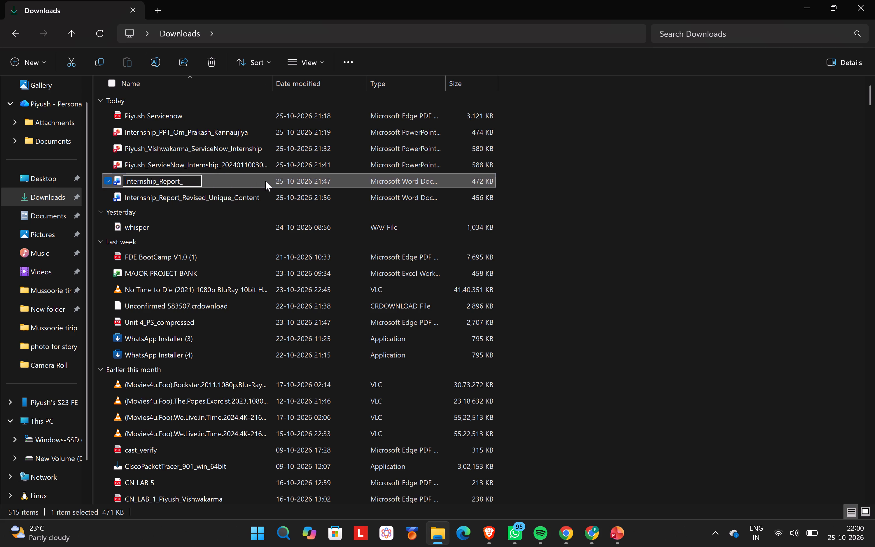
{"action": "key", "text": "shift+p"}
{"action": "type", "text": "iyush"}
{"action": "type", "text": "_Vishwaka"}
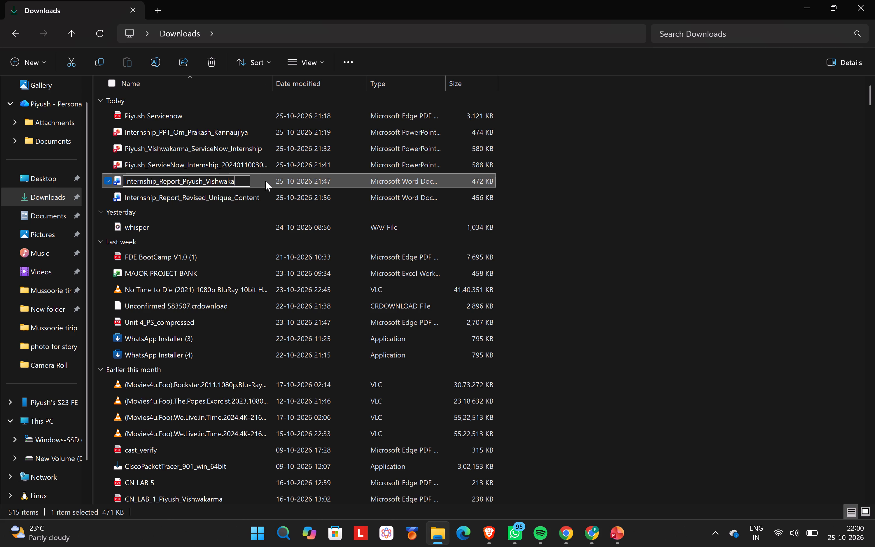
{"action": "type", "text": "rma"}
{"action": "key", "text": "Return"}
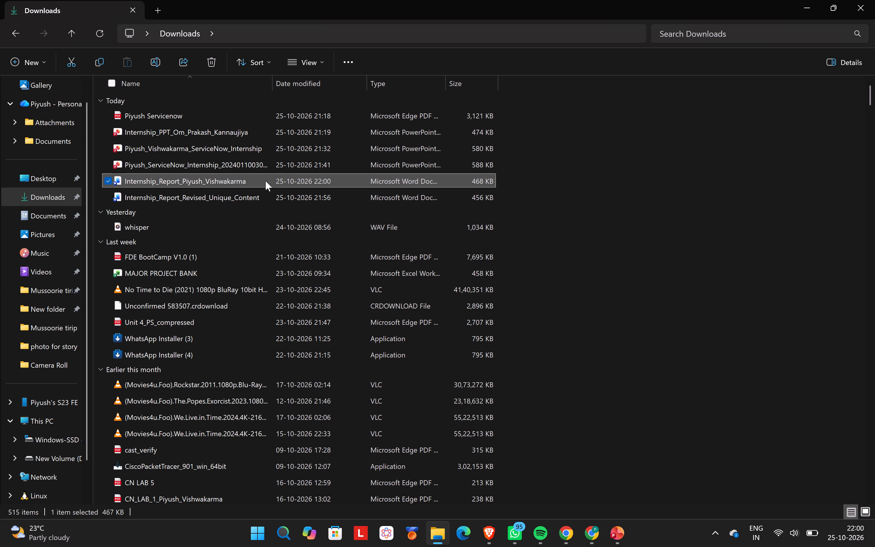
Open the renamed internship report from Downloads in Word and enable editing.
{"action": "double_click", "coordinate": [237, 180]}
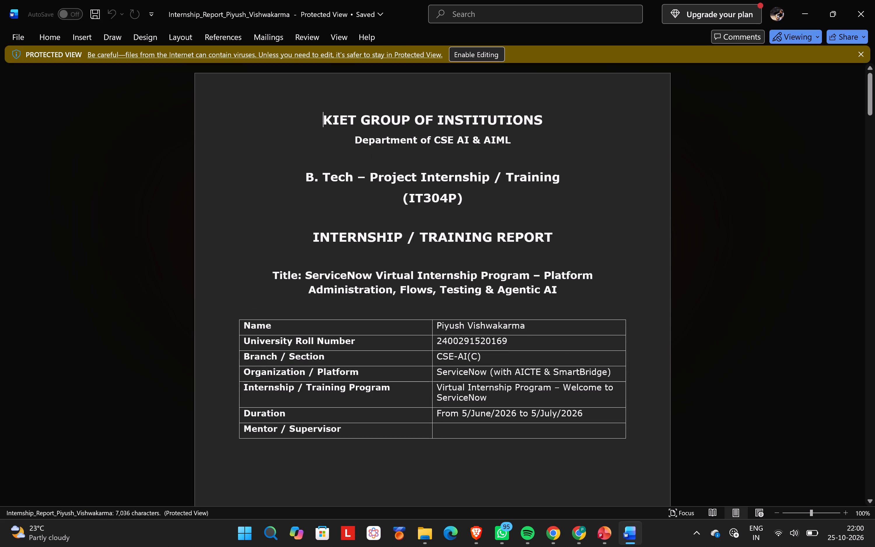
{"action": "scroll", "coordinate": [451, 351], "scroll_direction": "down", "scroll_amount": 2}
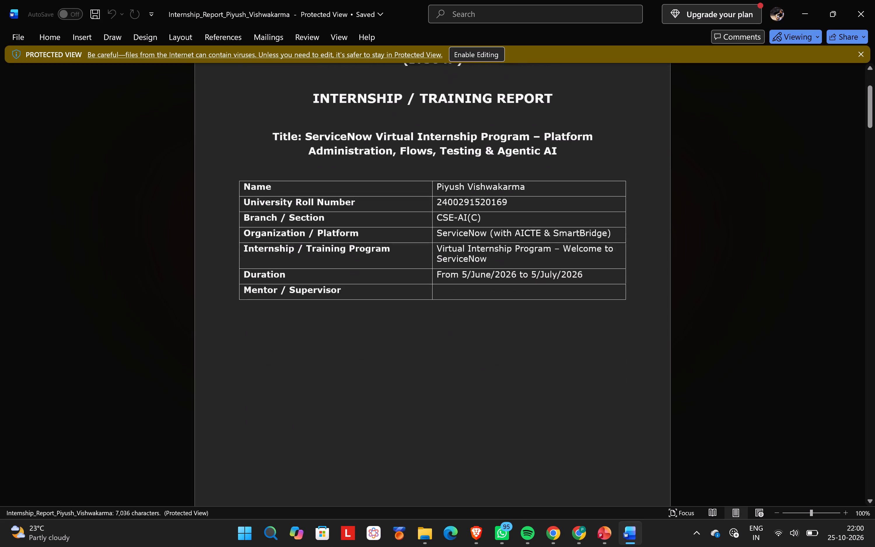
{"action": "scroll", "coordinate": [451, 351], "scroll_direction": "down", "scroll_amount": 2}
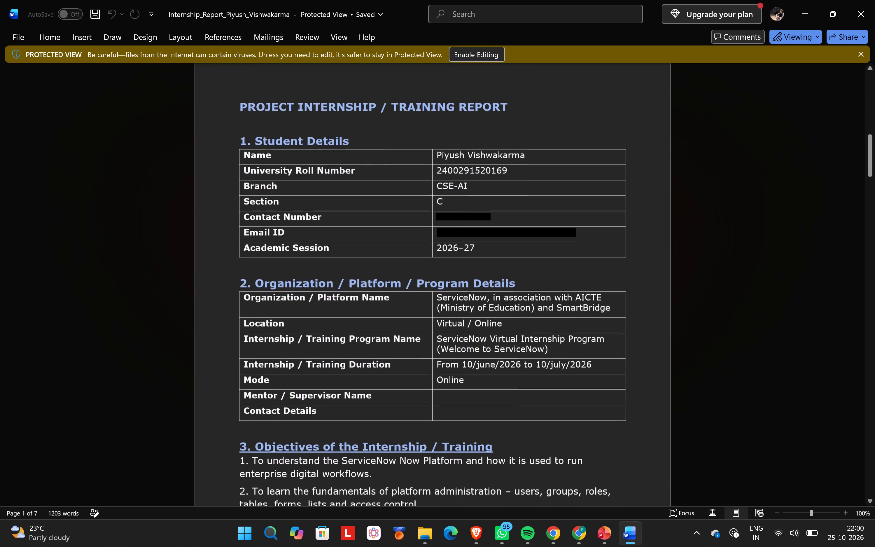
{"action": "scroll", "coordinate": [451, 351], "scroll_direction": "down", "scroll_amount": 2}
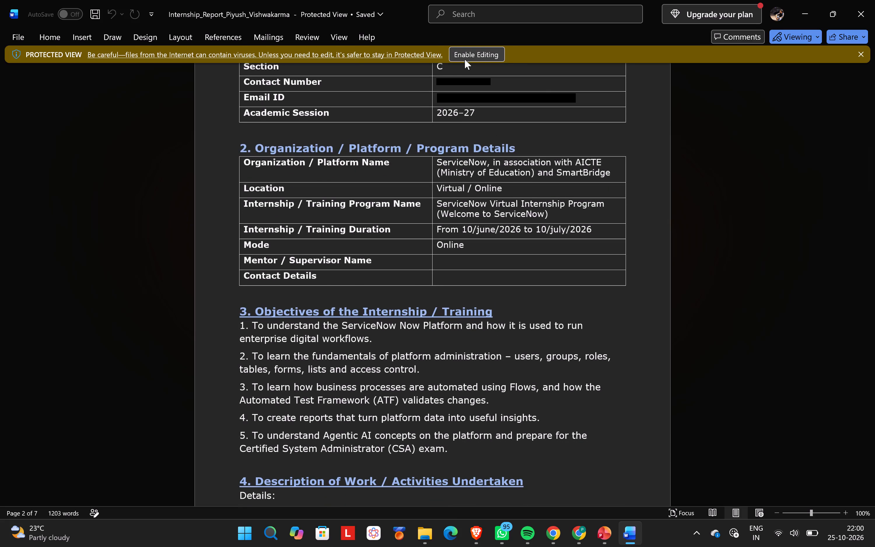
{"action": "left_click", "coordinate": [465, 59]}
Capitalise the months in section 2's Internship / Training Duration so it reads From 10/June/2026 to 10/July/2026, and save the report.
{"action": "scroll", "coordinate": [517, 385], "scroll_direction": "down", "scroll_amount": 2}
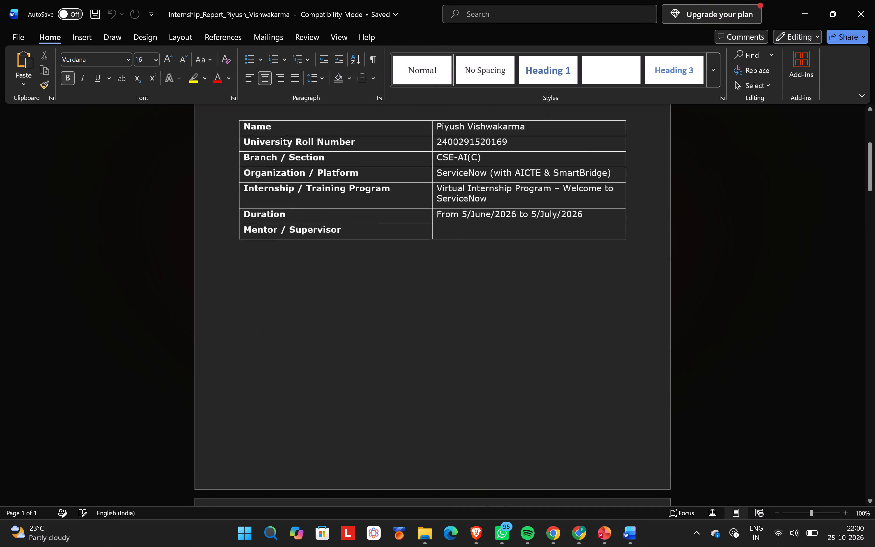
{"action": "scroll", "coordinate": [517, 385], "scroll_direction": "down", "scroll_amount": 2}
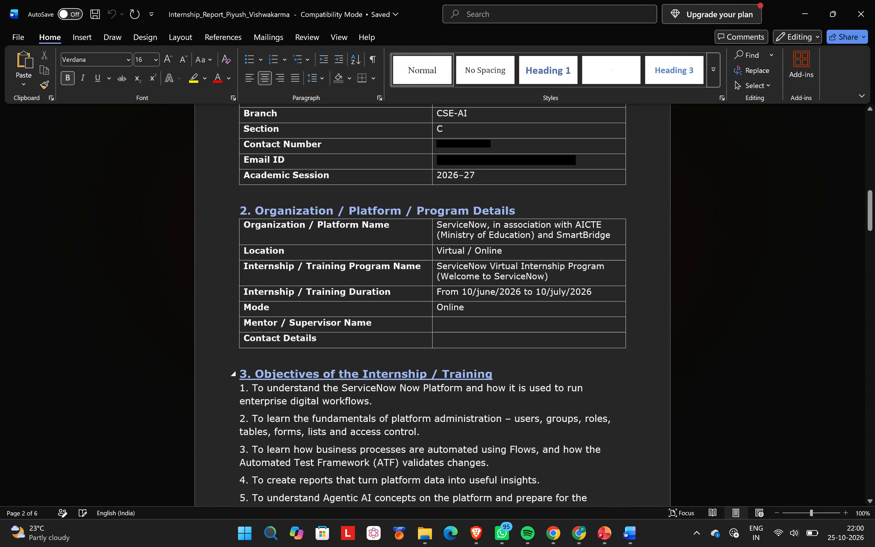
{"action": "left_click", "coordinate": [481, 296]}
{"action": "key", "text": "BackSpace"}
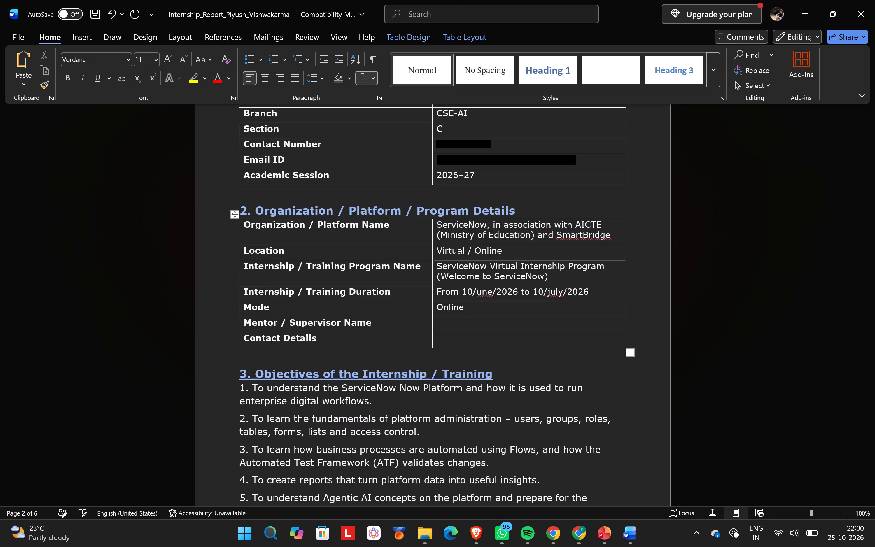
{"action": "key", "text": "shift+j"}
{"action": "key", "text": "Right"}
{"action": "key", "text": "Right"}
{"action": "key", "text": "Right"}
{"action": "key", "text": "Right"}
{"action": "key", "text": "Right"}
{"action": "key", "text": "Right"}
{"action": "key", "text": "Right"}
{"action": "key", "text": "Right"}
{"action": "key", "text": "Right"}
{"action": "key", "text": "Right"}
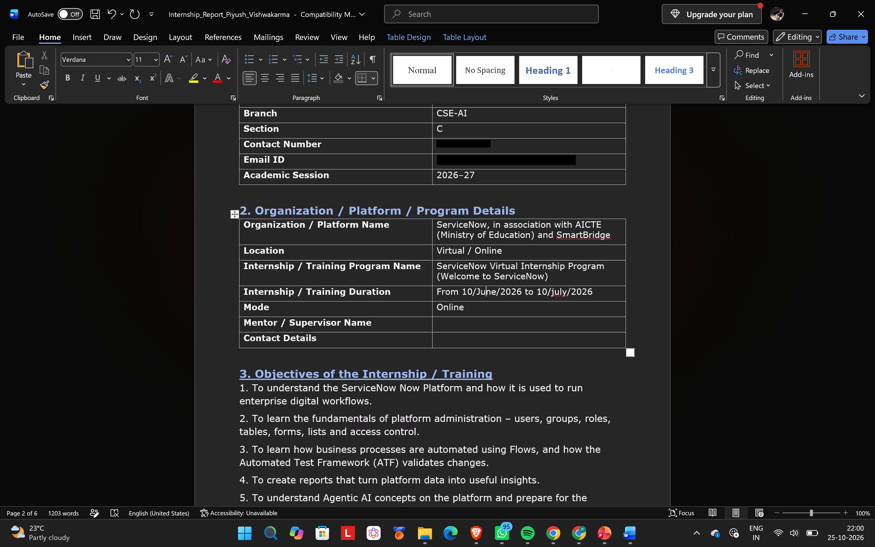
{"action": "key", "text": "Right"}
{"action": "key", "text": "Right"}
{"action": "key", "text": "Right"}
{"action": "key", "text": "Right"}
{"action": "key", "text": "Right"}
{"action": "key", "text": "Right"}
{"action": "key", "text": "BackSpace"}
{"action": "key", "text": "shift+j"}
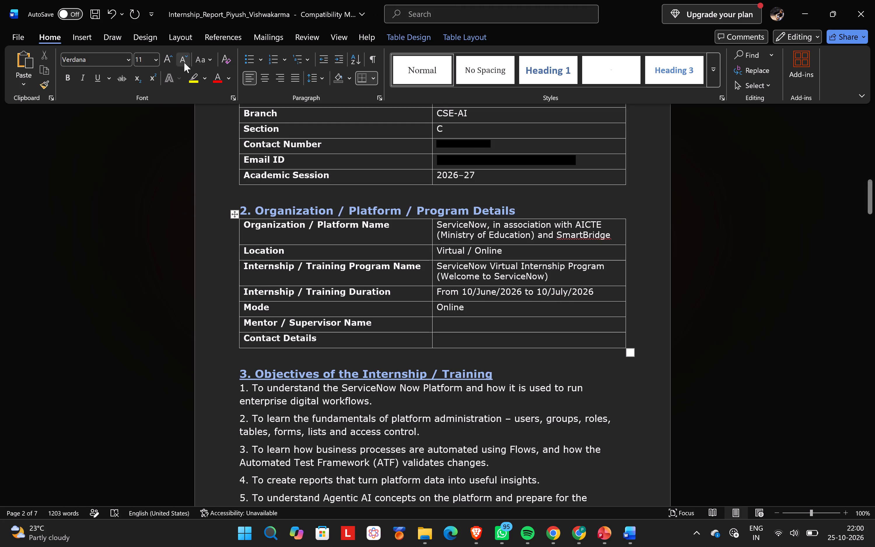
{"action": "left_click", "coordinate": [93, 17]}
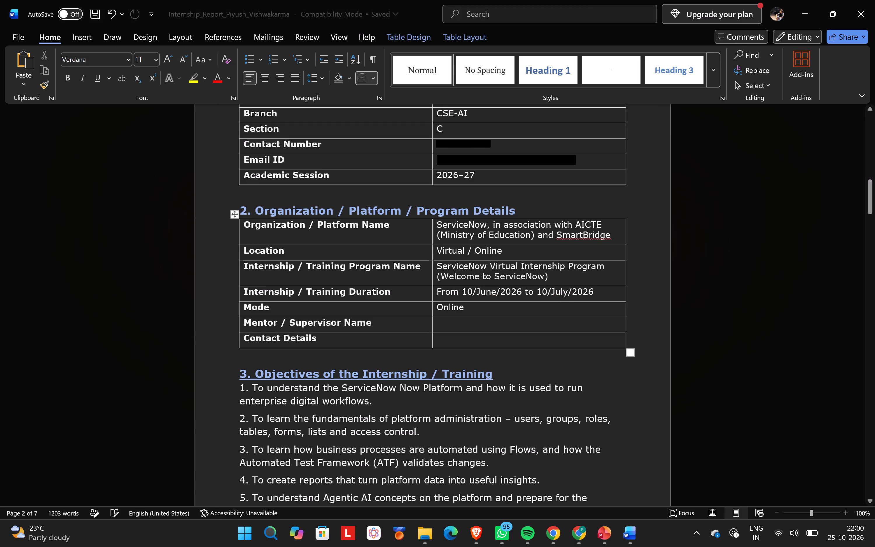
Review the report's remaining content from section 3 through section 7, and close the document.
{"action": "scroll", "coordinate": [406, 323], "scroll_direction": "down", "scroll_amount": 3}
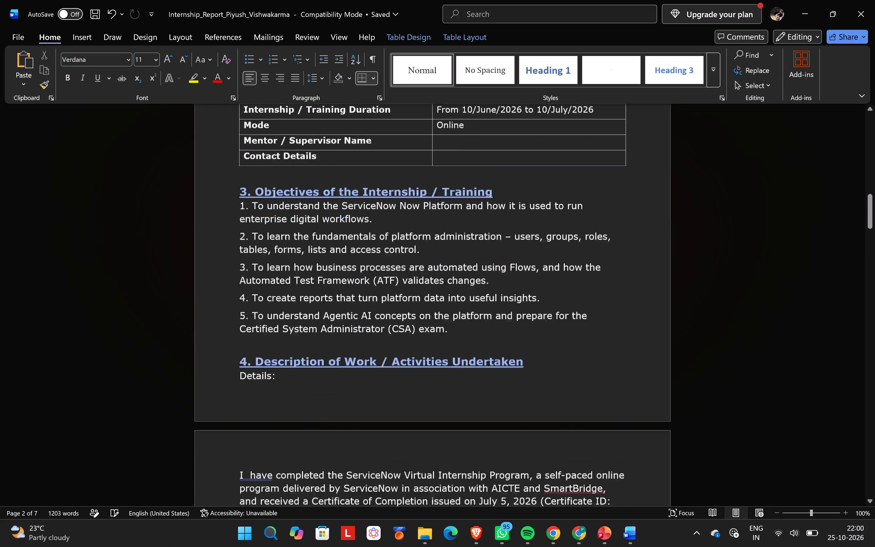
{"action": "scroll", "coordinate": [406, 323], "scroll_direction": "down", "scroll_amount": 3}
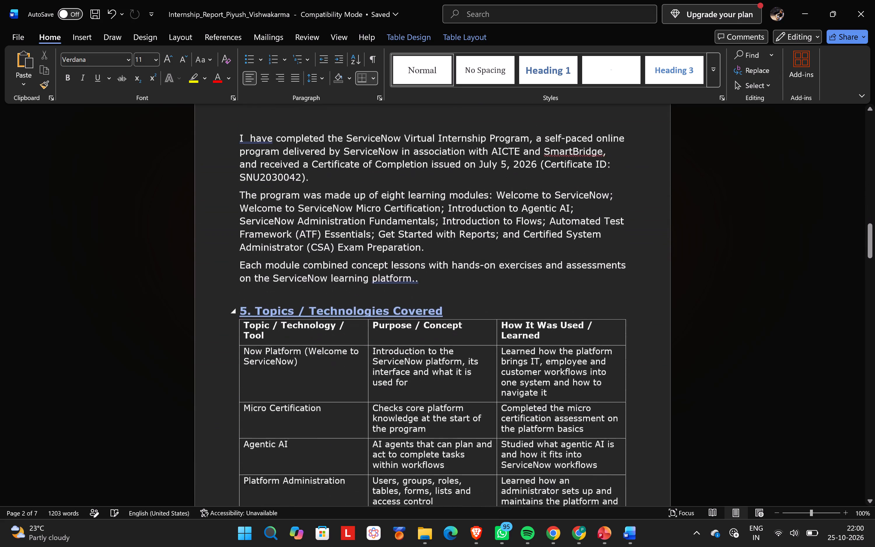
{"action": "scroll", "coordinate": [406, 323], "scroll_direction": "down", "scroll_amount": 3}
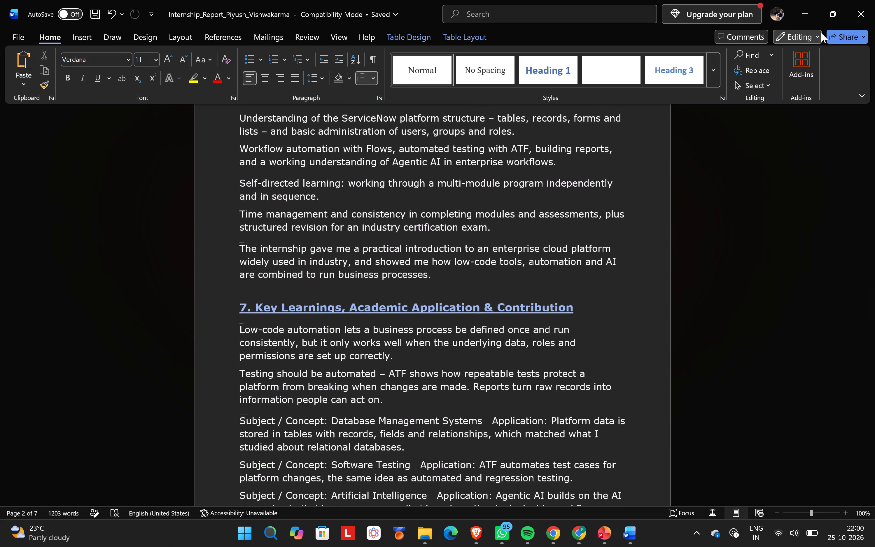
{"action": "left_click", "coordinate": [868, 0]}
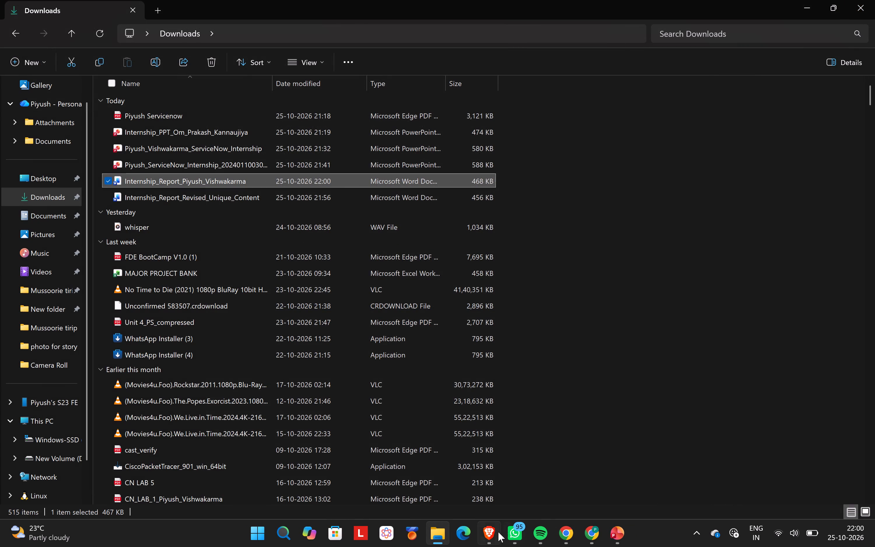
In Brave, start a submission for the Internship Report assignment on the KIET LMS and accept the own-work statement.
{"action": "left_click", "coordinate": [498, 532]}
{"action": "left_click", "coordinate": [700, 290]}
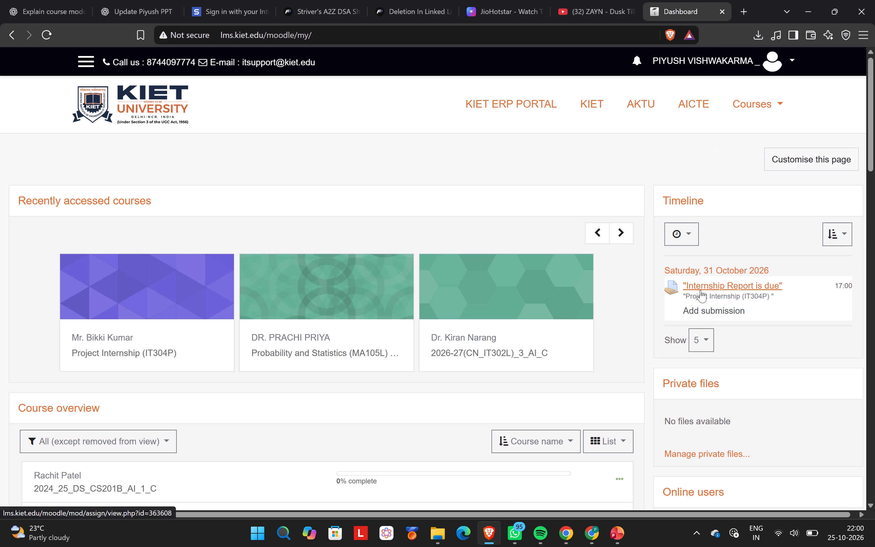
{"action": "scroll", "coordinate": [423, 279], "scroll_direction": "down", "scroll_amount": 2}
{"action": "left_click", "coordinate": [423, 431]}
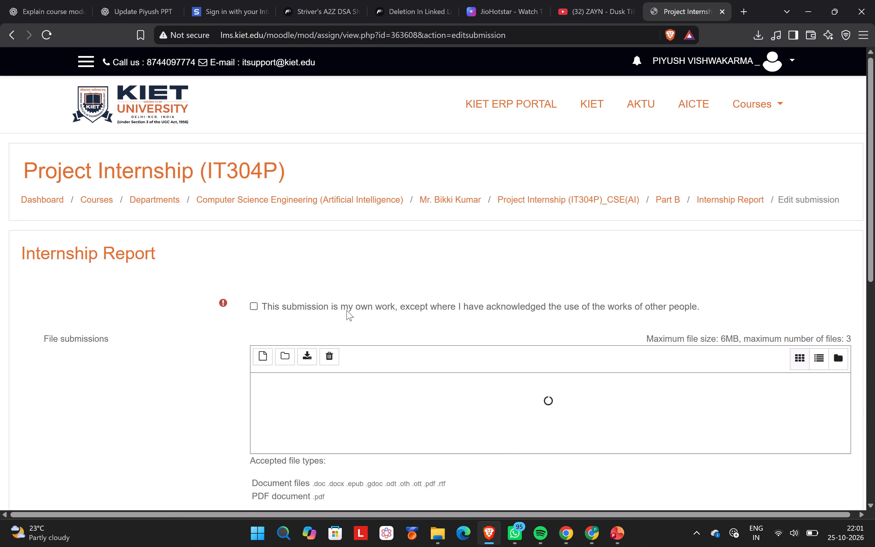
{"action": "left_click", "coordinate": [251, 310]}
Upload the renamed internship report Word file from Downloads to the Internship Report assignment and save the submission.
{"action": "left_click", "coordinate": [257, 362]}
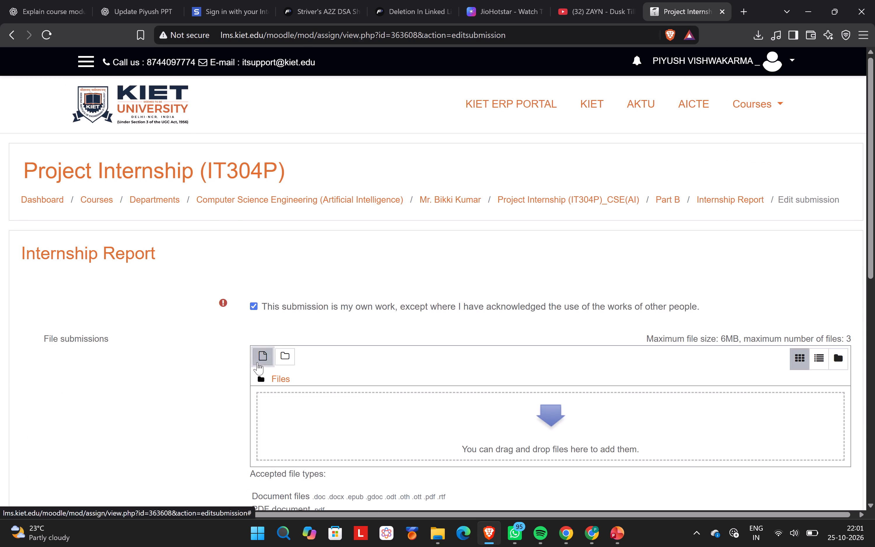
{"action": "left_click", "coordinate": [346, 240]}
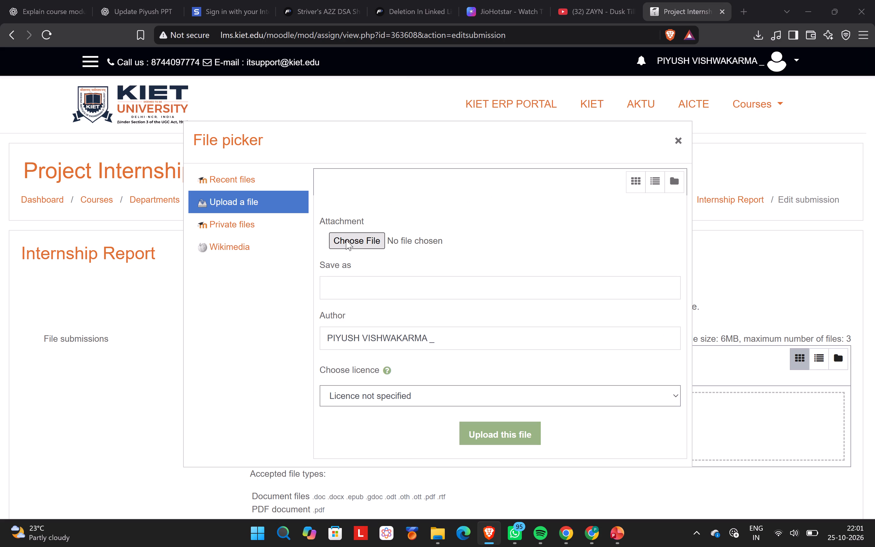
{"action": "left_click", "coordinate": [178, 93]}
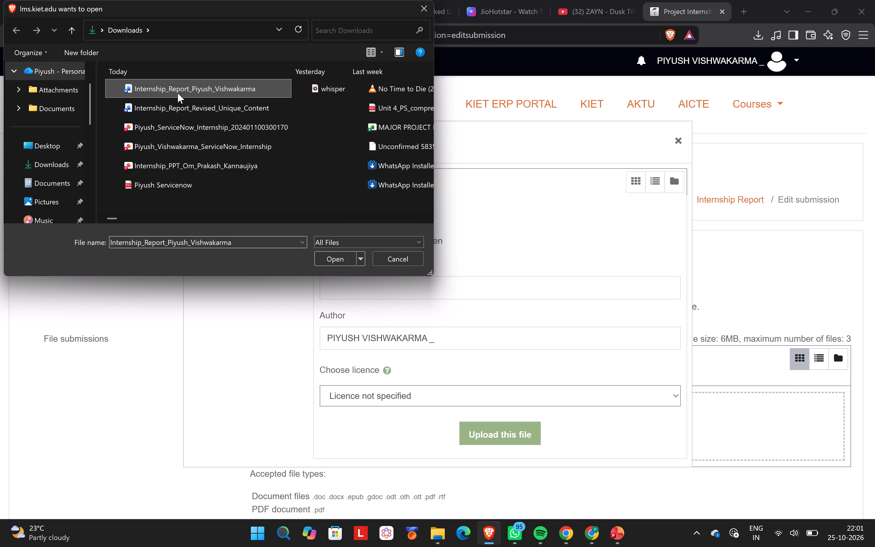
{"action": "left_click", "coordinate": [323, 253]}
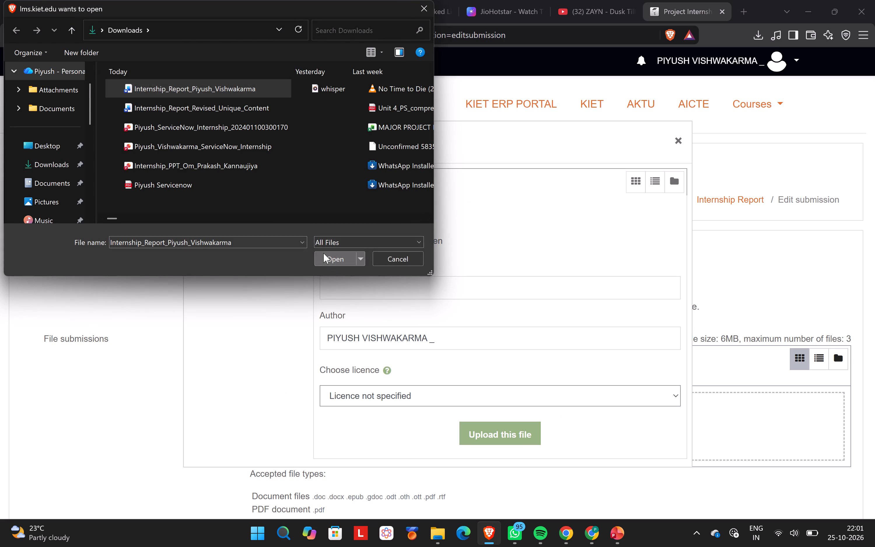
{"action": "left_click", "coordinate": [495, 435]}
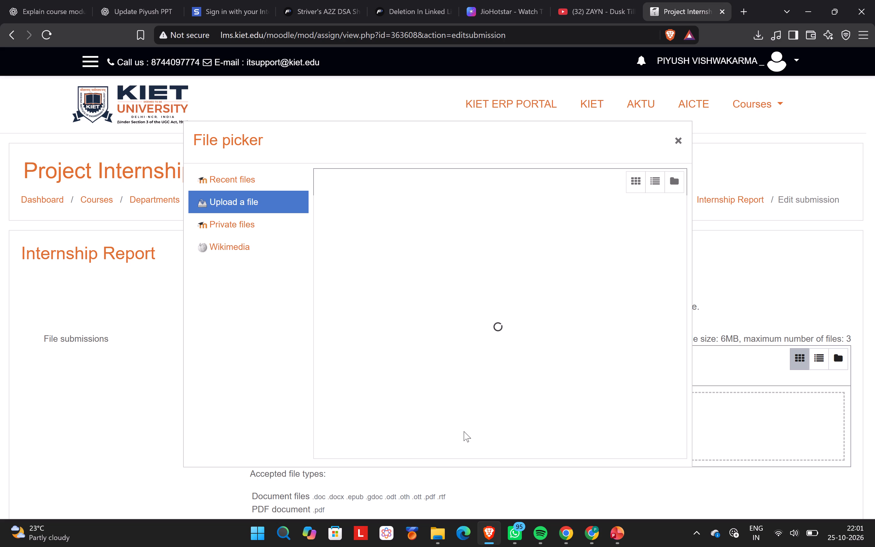
{"action": "scroll", "coordinate": [464, 431], "scroll_direction": "down", "scroll_amount": 2}
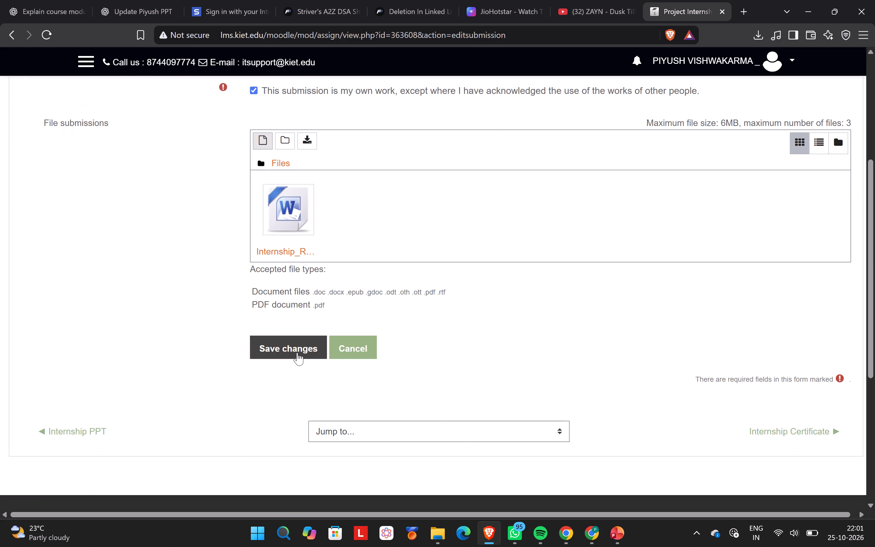
{"action": "left_click", "coordinate": [297, 353]}
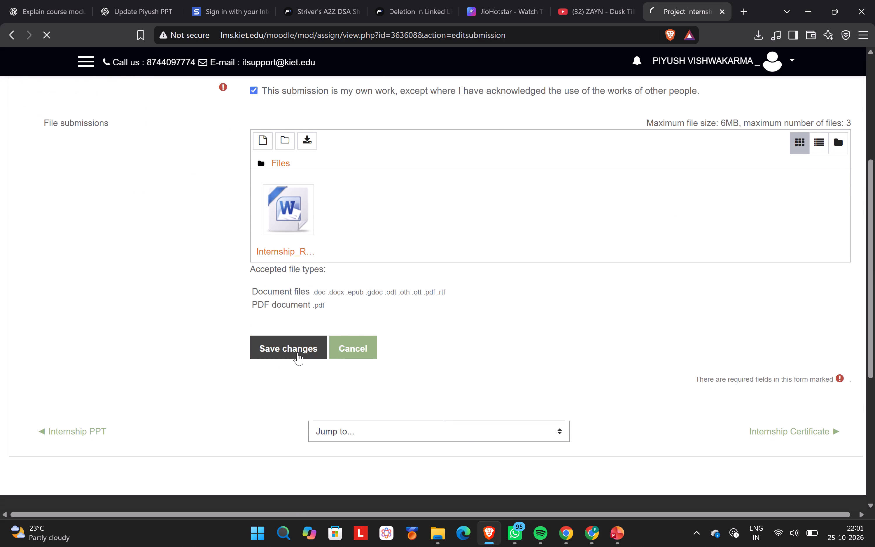